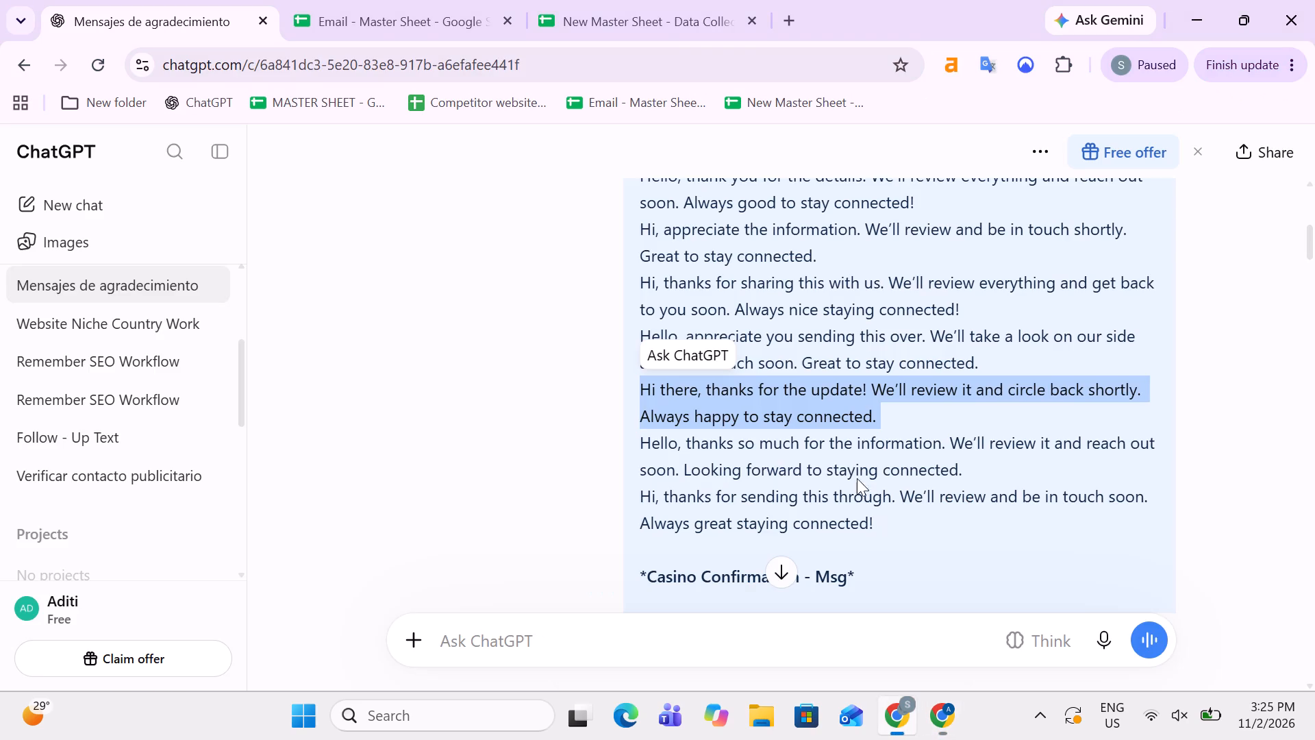
pyautogui.click(592, 0)
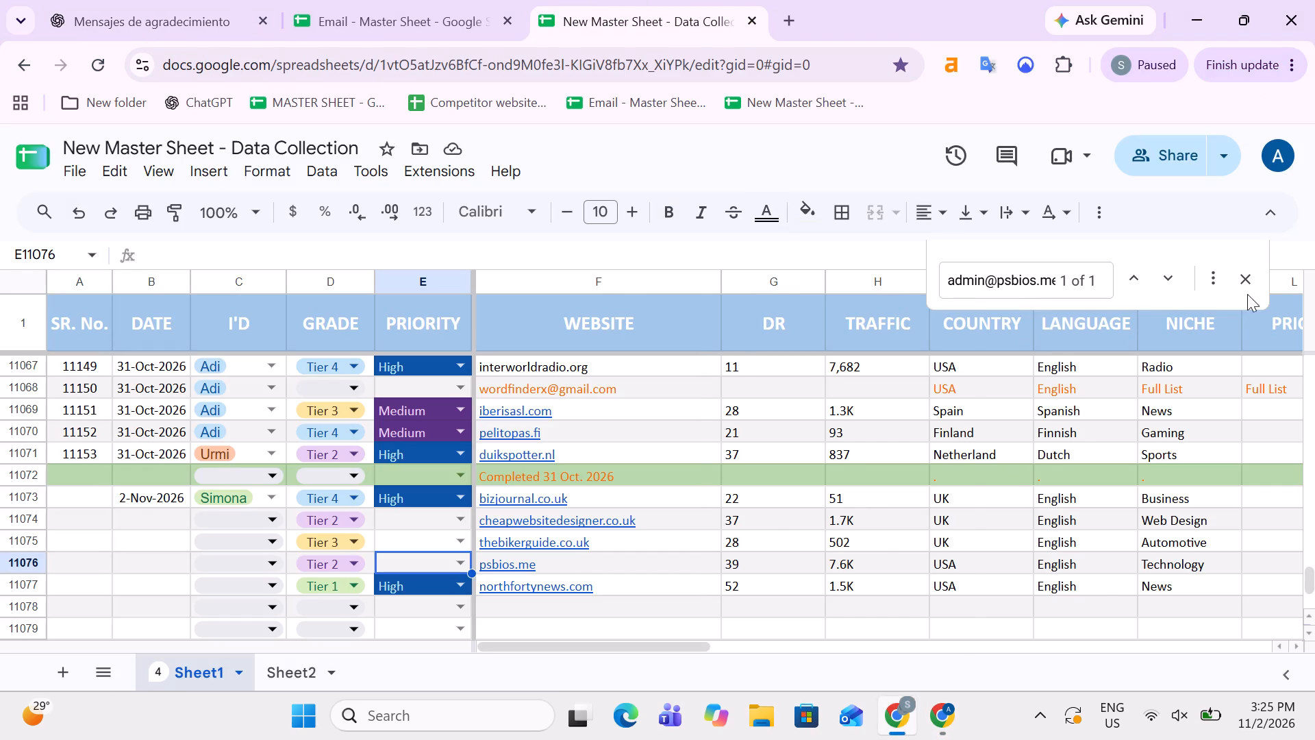
pyautogui.click(1251, 278)
pyautogui.hotkey('ctrl', 'f')
pyautogui.hotkey('ctrl', 'v')
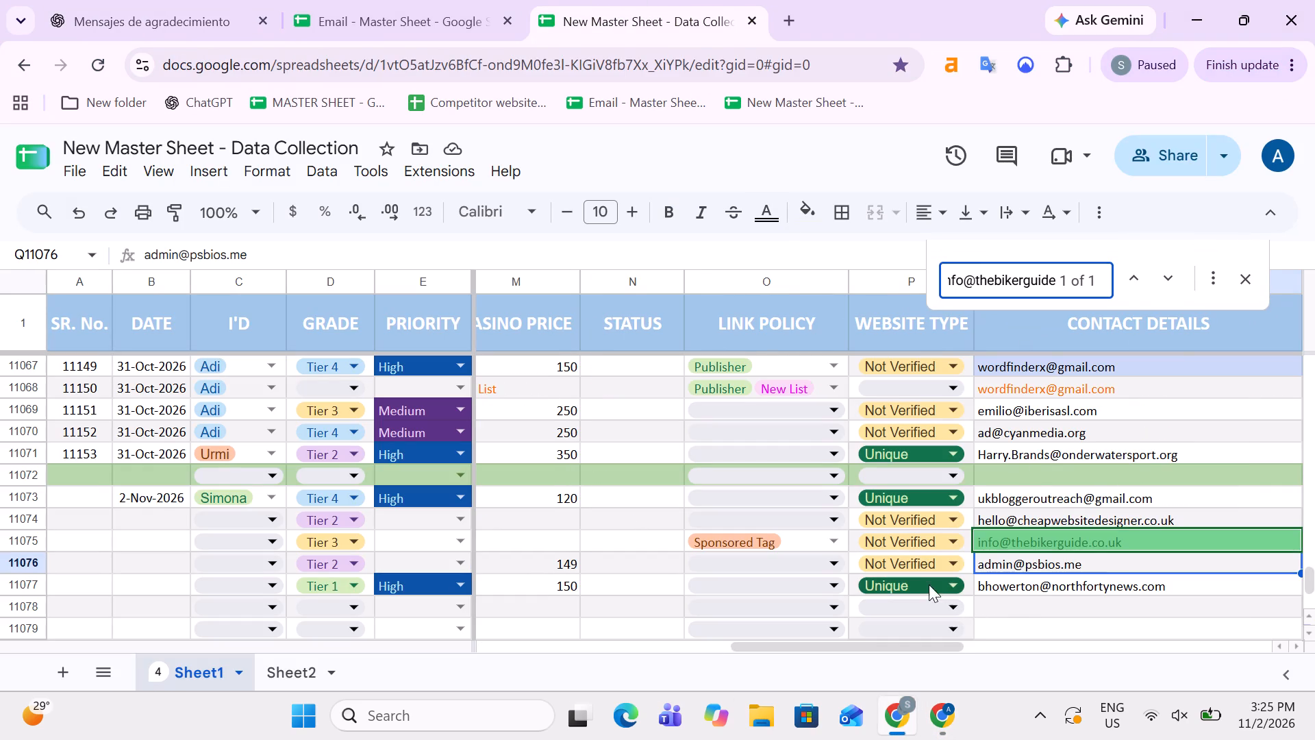
# Clear the Link Policy entry in the thebikerguide.co.uk row, check its price cells and close the sheet search.
pyautogui.click(631, 542)
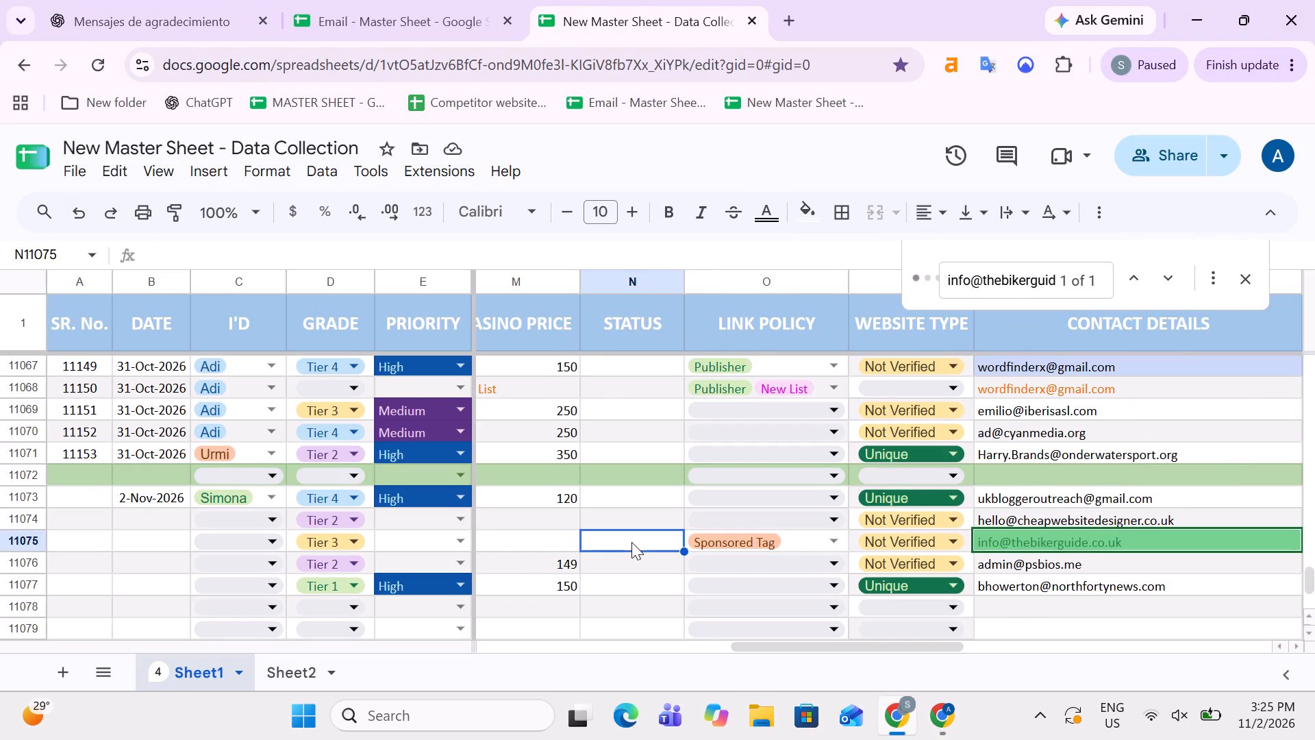
pyautogui.press('Right')
pyautogui.press('BackSpace')
pyautogui.press('Left')
pyautogui.press('Left')
pyautogui.press('Left')
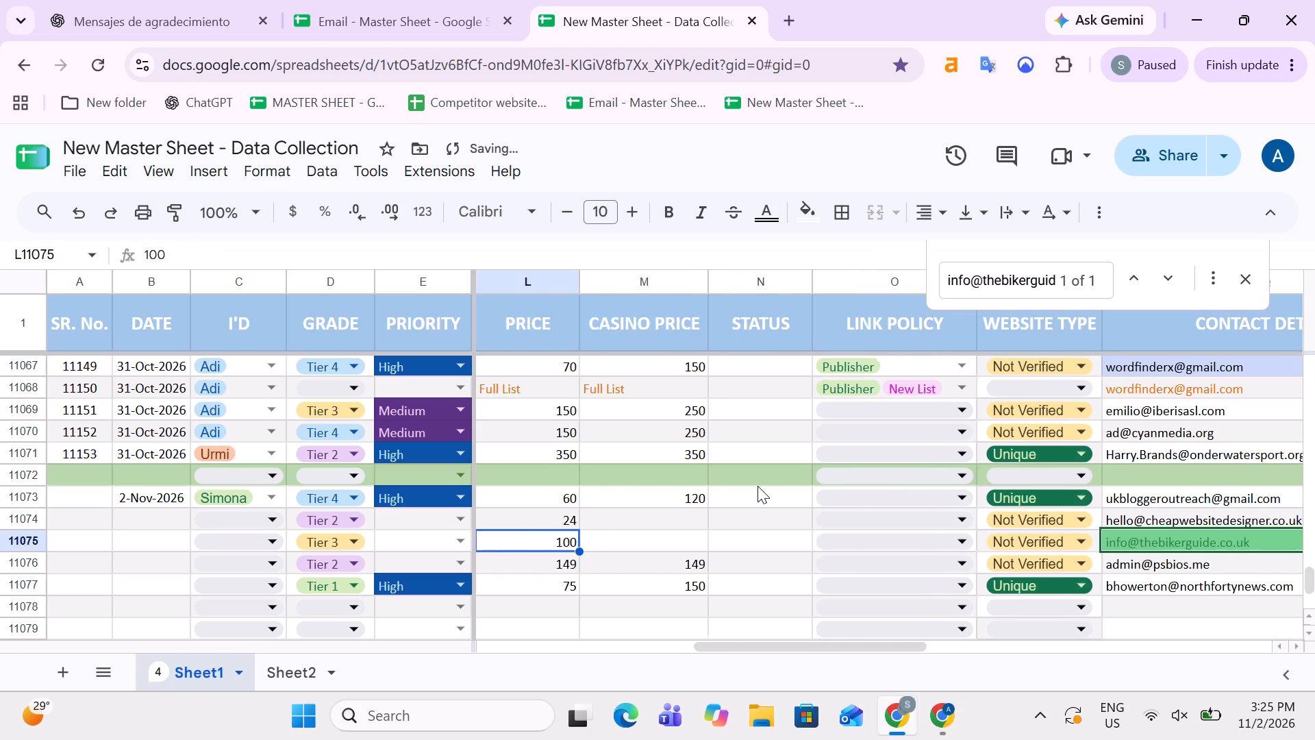
pyautogui.press('Left')
pyautogui.press('Right')
pyautogui.press('Right')
pyautogui.press('Left')
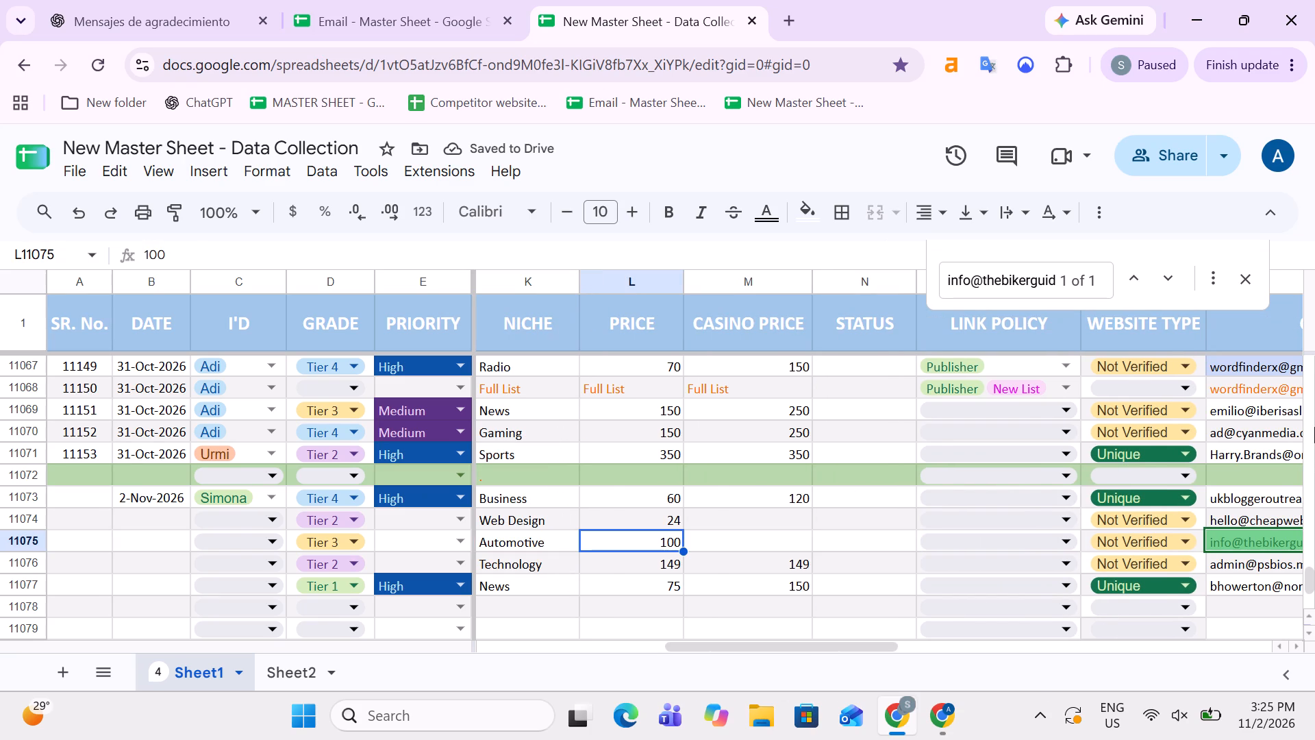
pyautogui.click(1248, 267)
pyautogui.click(1244, 284)
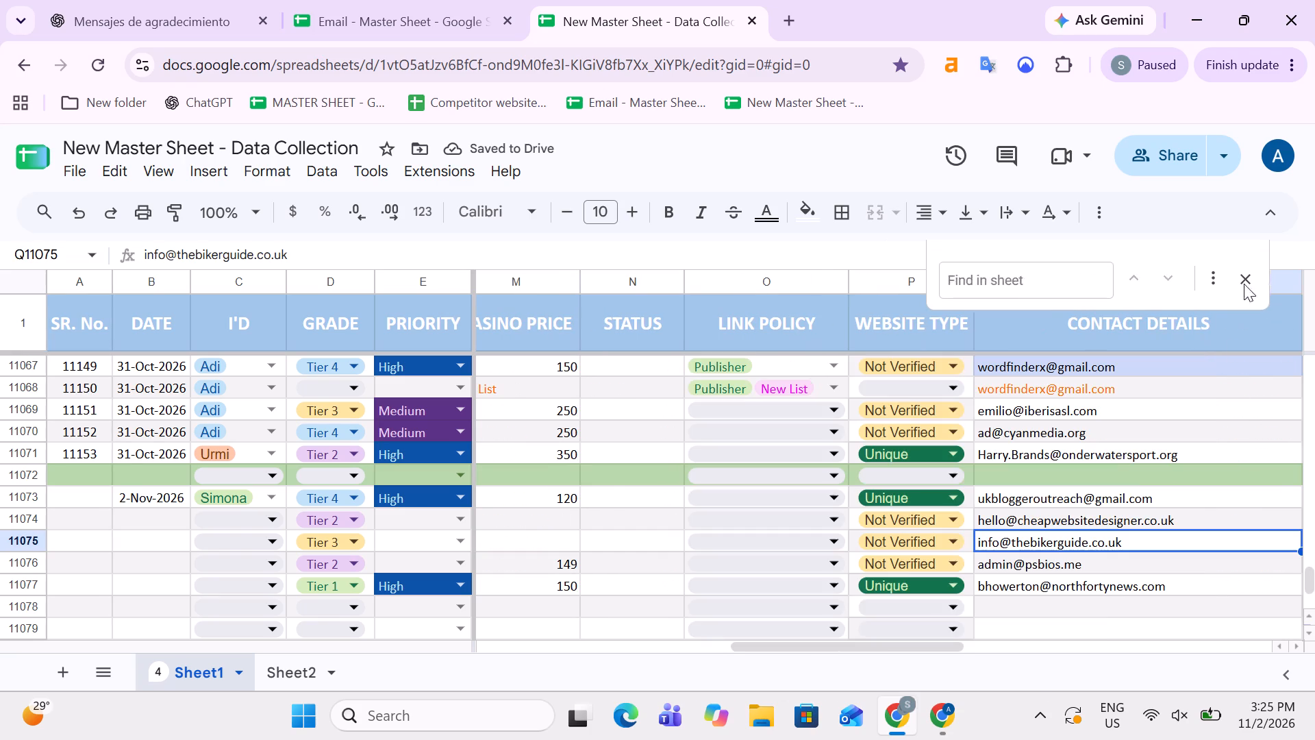
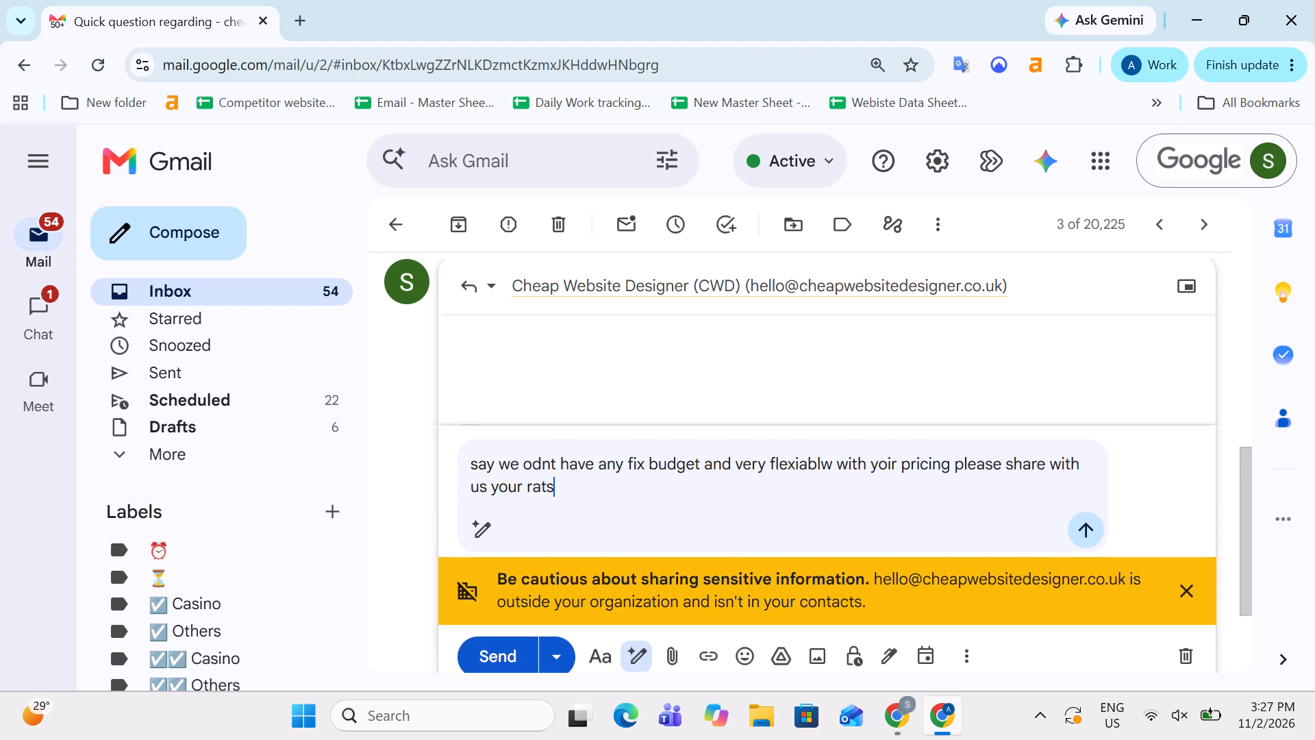
# Finish the drafting prompt about having no fixed budget, being flexible on pricing and requesting their rates, and generate the reply.
pyautogui.press('BackSpace')
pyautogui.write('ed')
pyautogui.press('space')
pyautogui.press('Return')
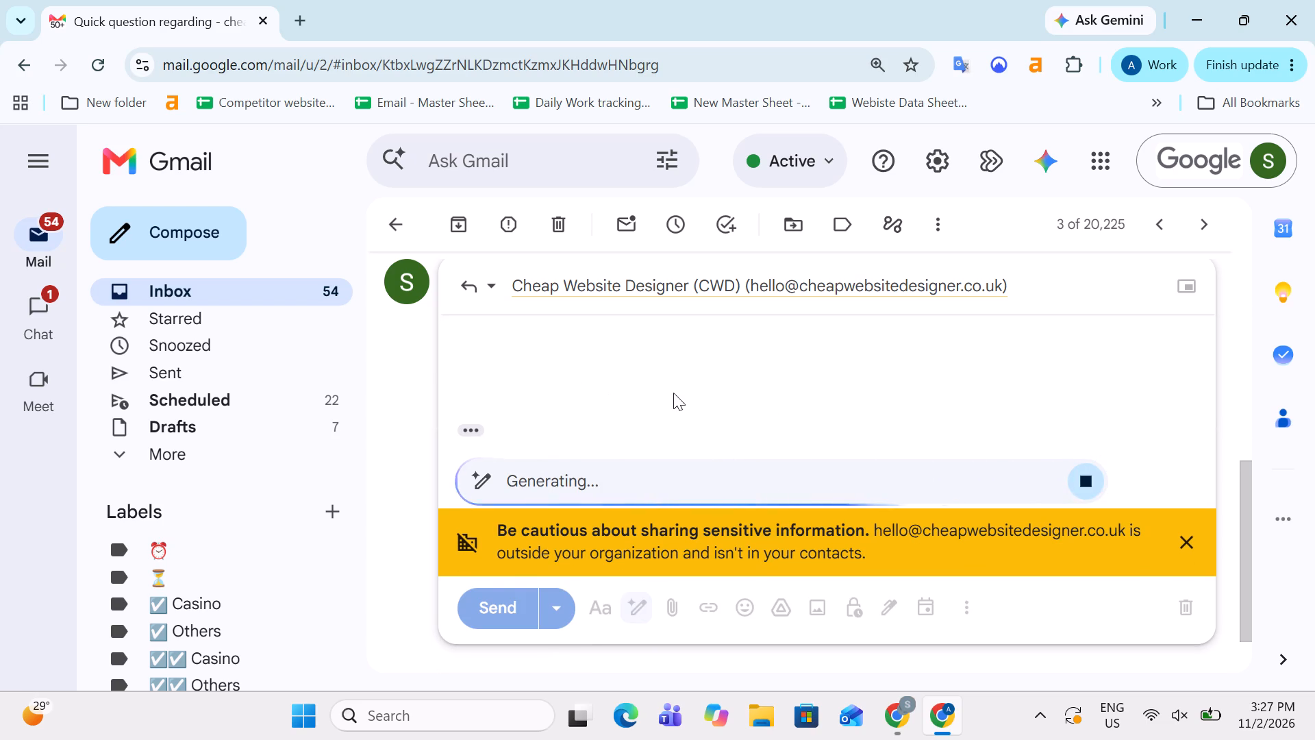
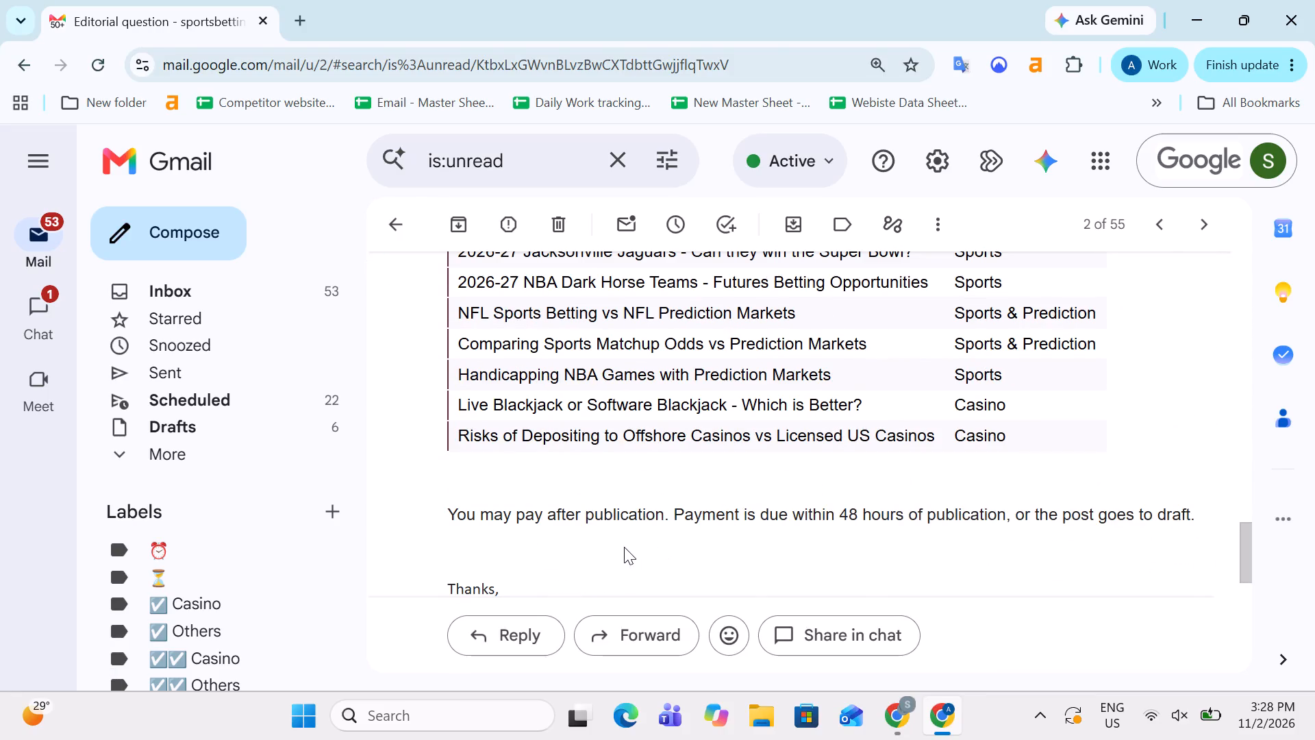
# Move on from the sportsbetting3.com email to the next unread conversation, about ukbusinesslist.co.uk, and look through UK Business List's reply.
pyautogui.scroll(6, 807, 541)
pyautogui.scroll(20, 807, 541)
pyautogui.scroll(7, 807, 541)
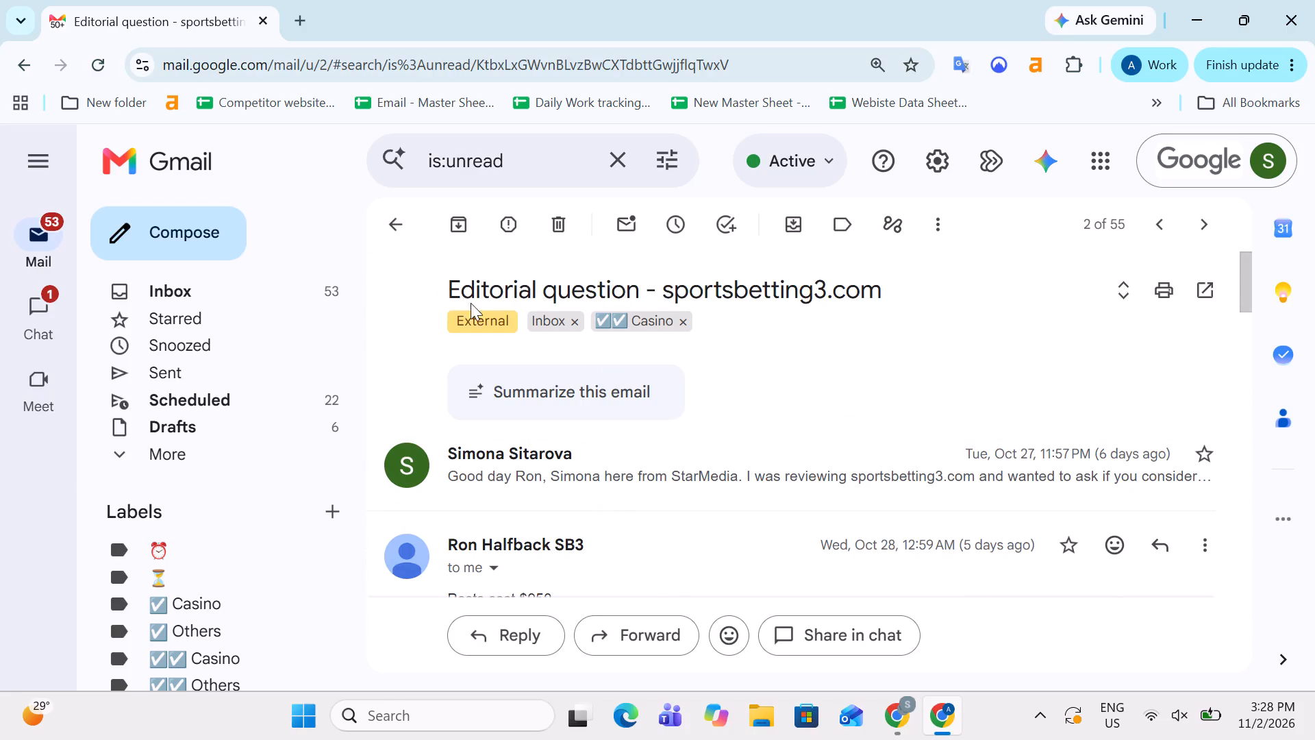
pyautogui.click(1203, 224)
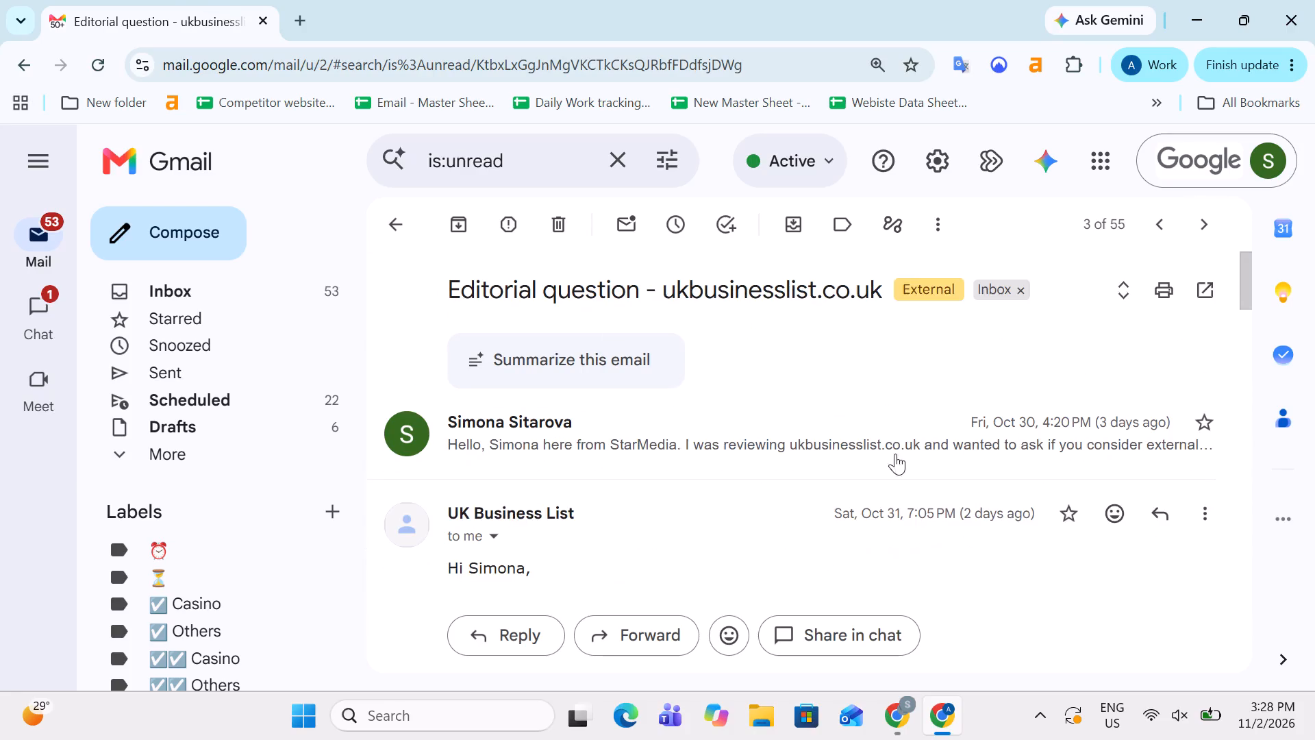
pyautogui.scroll(-2, 751, 491)
pyautogui.scroll(-5, 636, 489)
pyautogui.scroll(8, 627, 496)
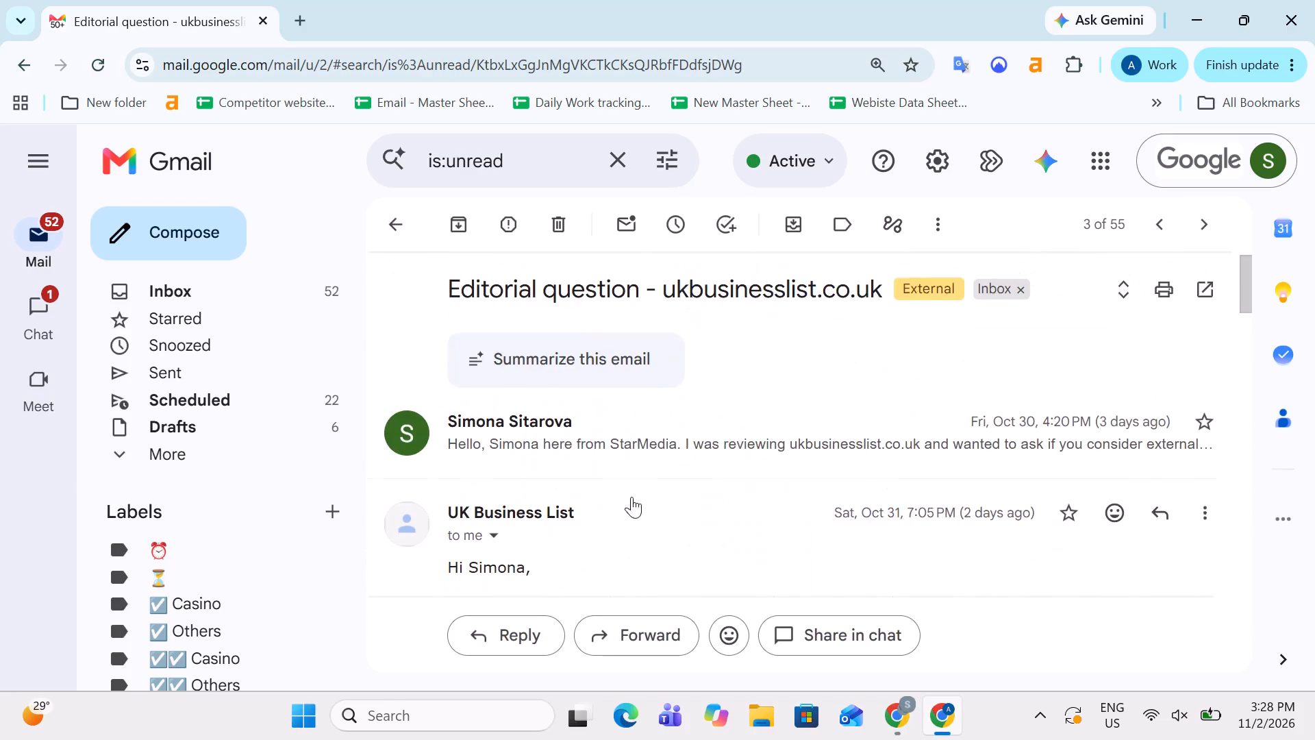
# Expand the original outreach message, open its ukbusinesslist.co.uk link, and read UK Business List's guest post terms in the reply.
pyautogui.click(655, 444)
pyautogui.keyDown('ctrl'); pyautogui.click(825, 383); pyautogui.keyUp('ctrl')
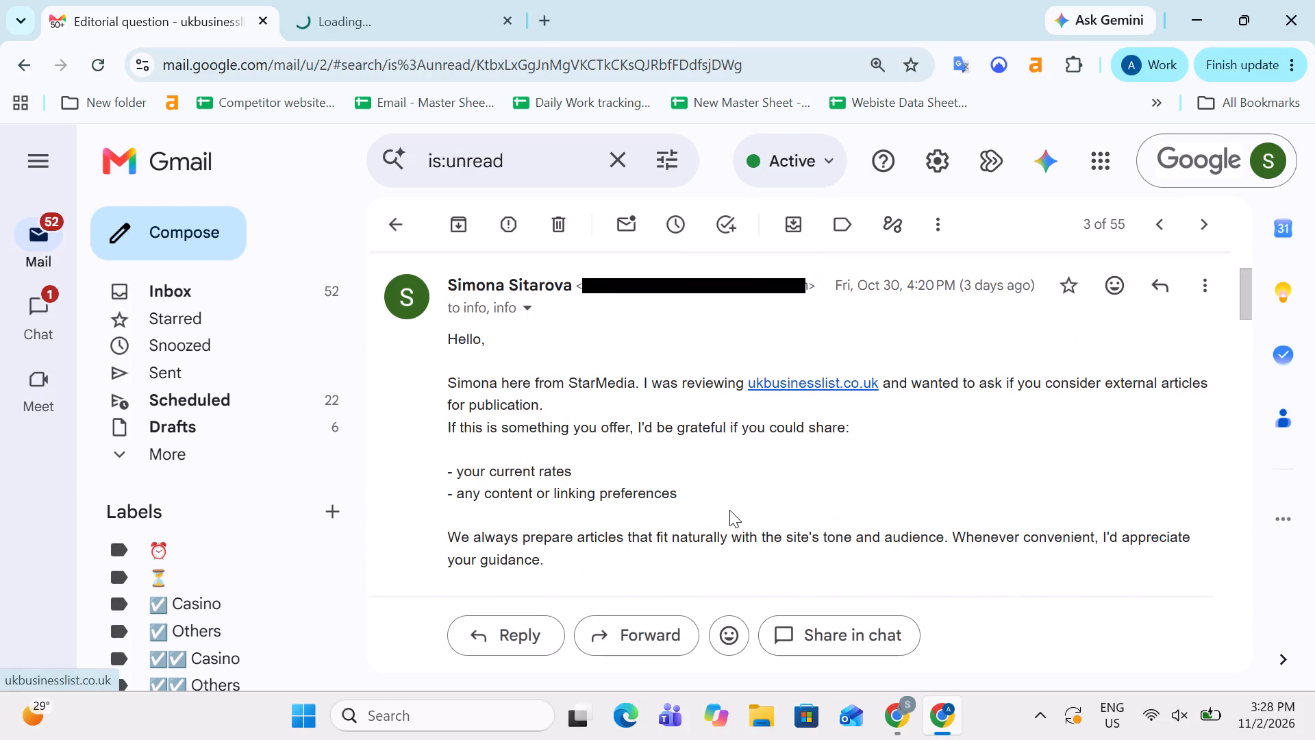
pyautogui.scroll(-4, 728, 510)
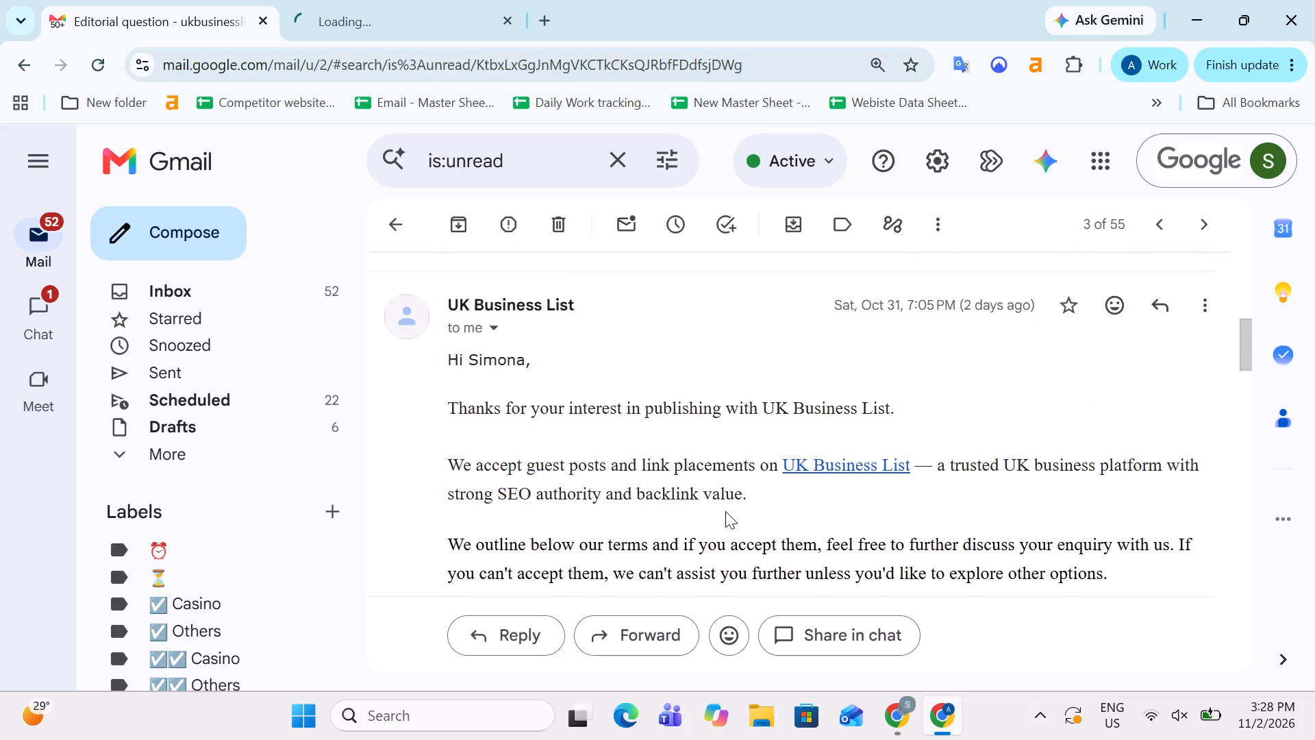
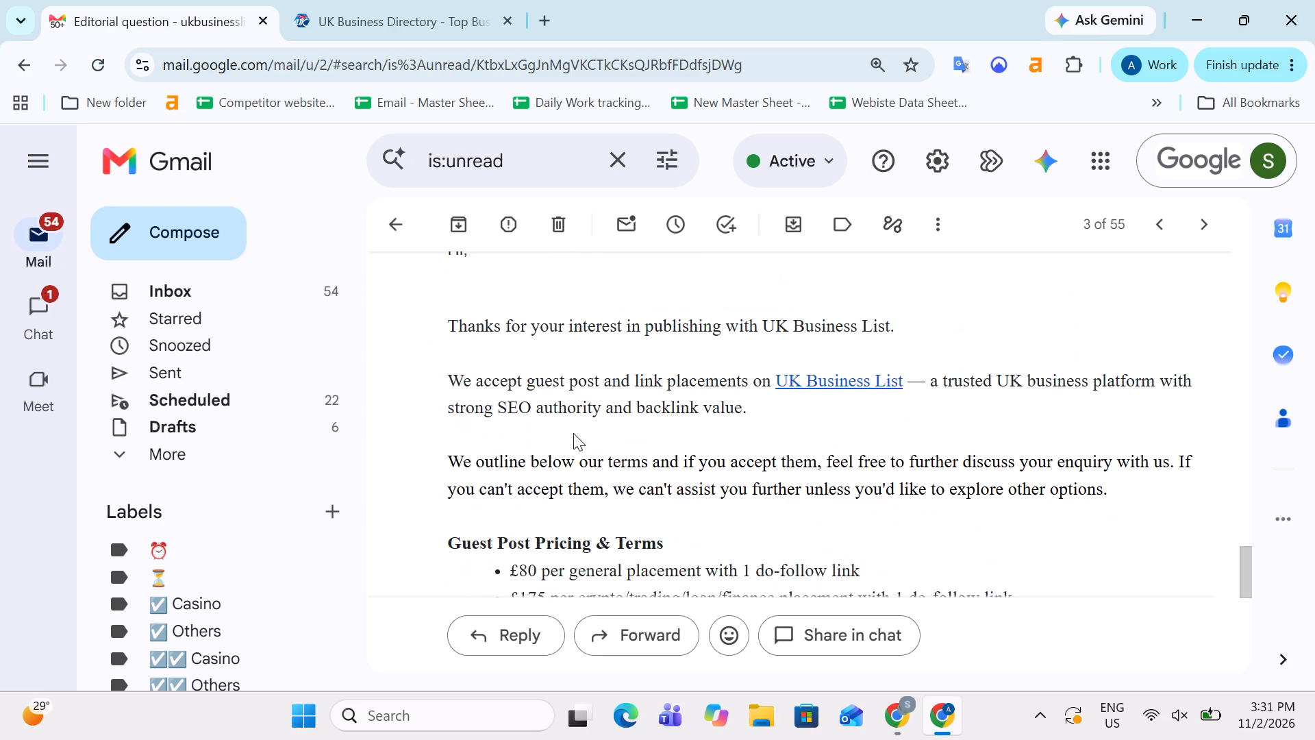
pyautogui.scroll(-3, 736, 436)
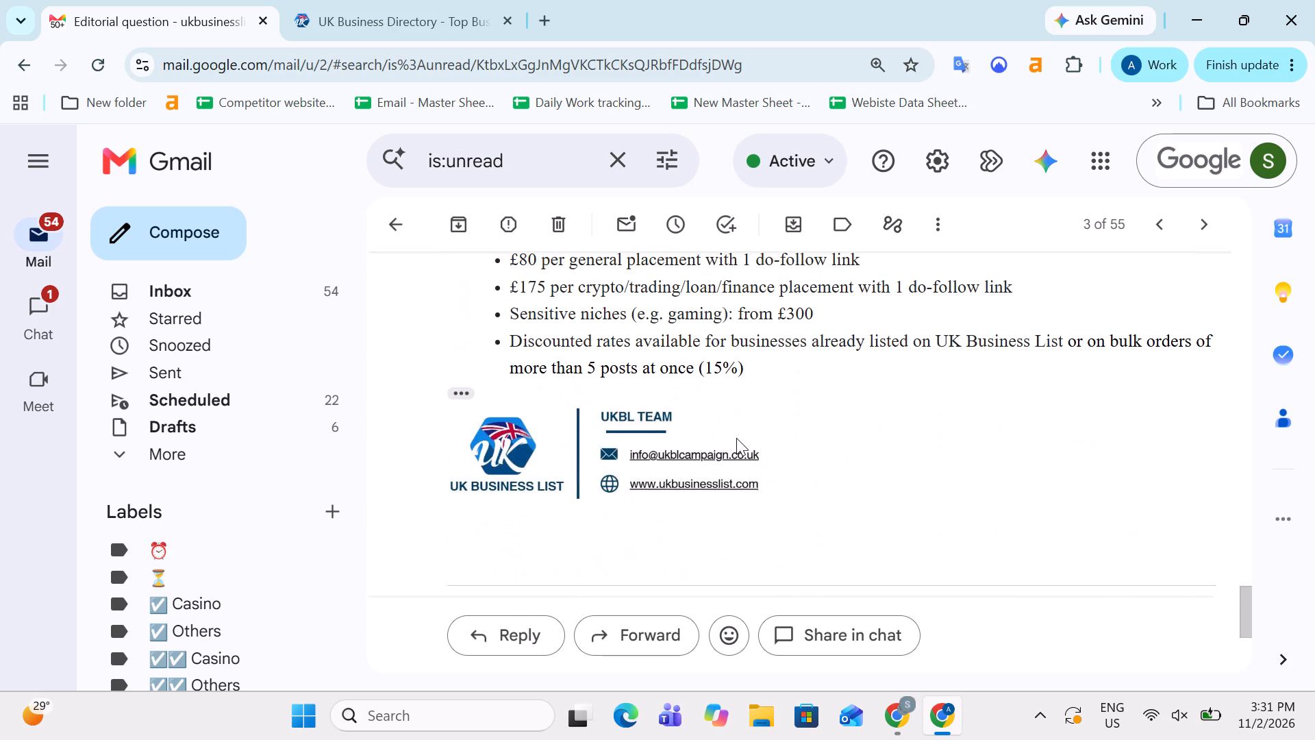
pyautogui.scroll(1, 739, 443)
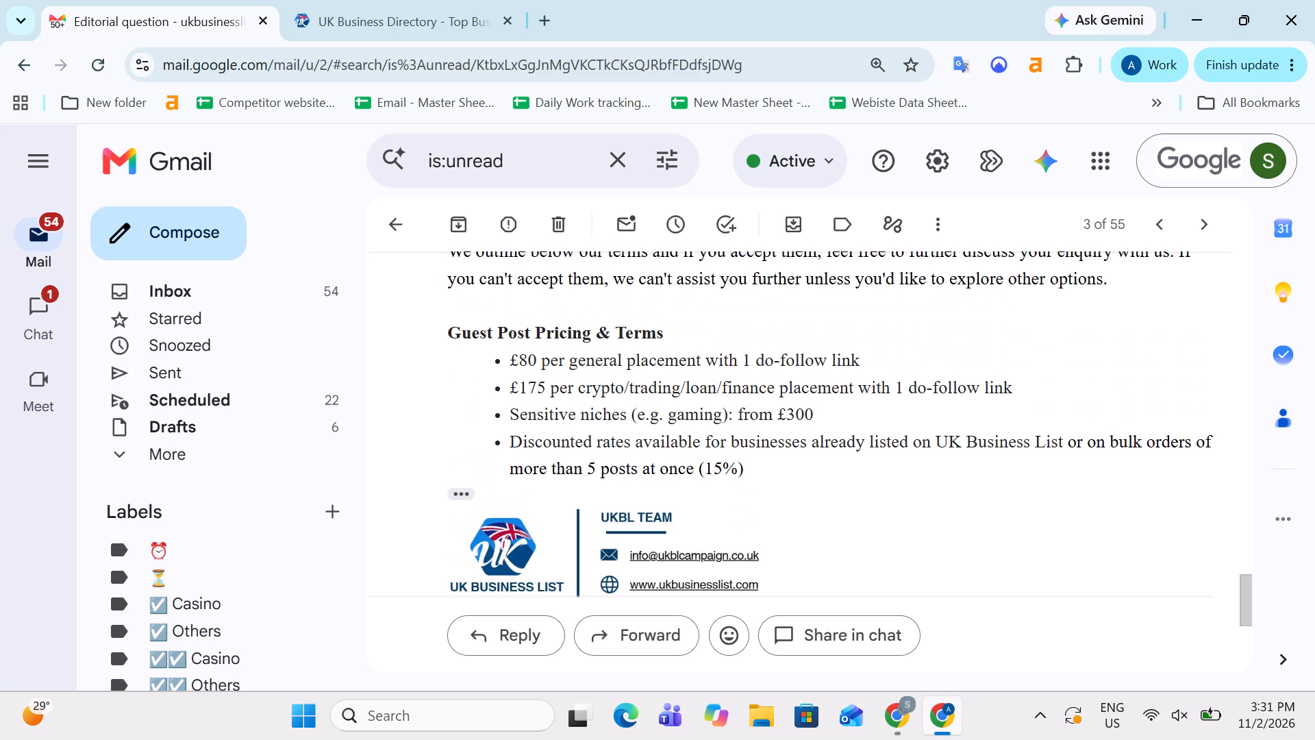
# Copy the domain ukbusinesslist.co.uk from the site's address and go to empty row 11078 of New Master Sheet to enter it.
pyautogui.click(424, 0)
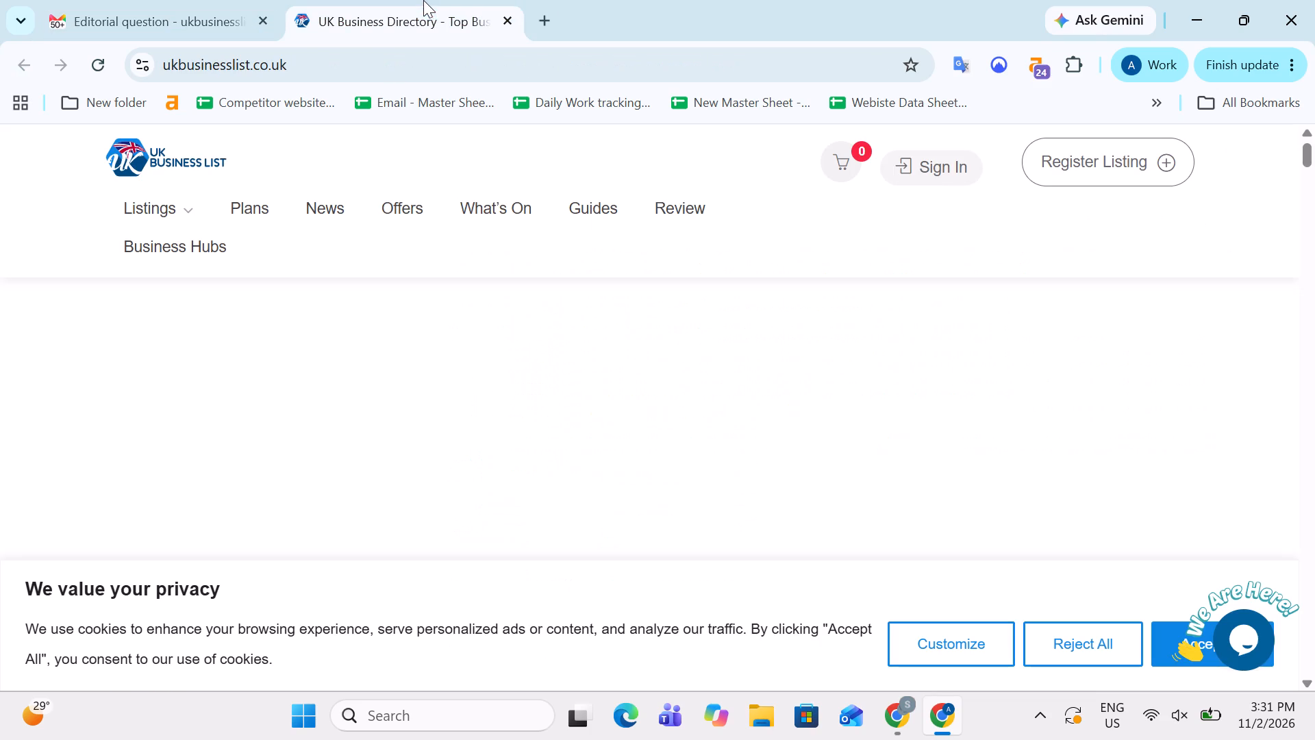
pyautogui.click(340, 66)
pyautogui.moveTo(340, 66); pyautogui.dragTo(315, 66)
pyautogui.hotkey('ctrl', 'c')
pyautogui.hotkey('ctrl', 'c')
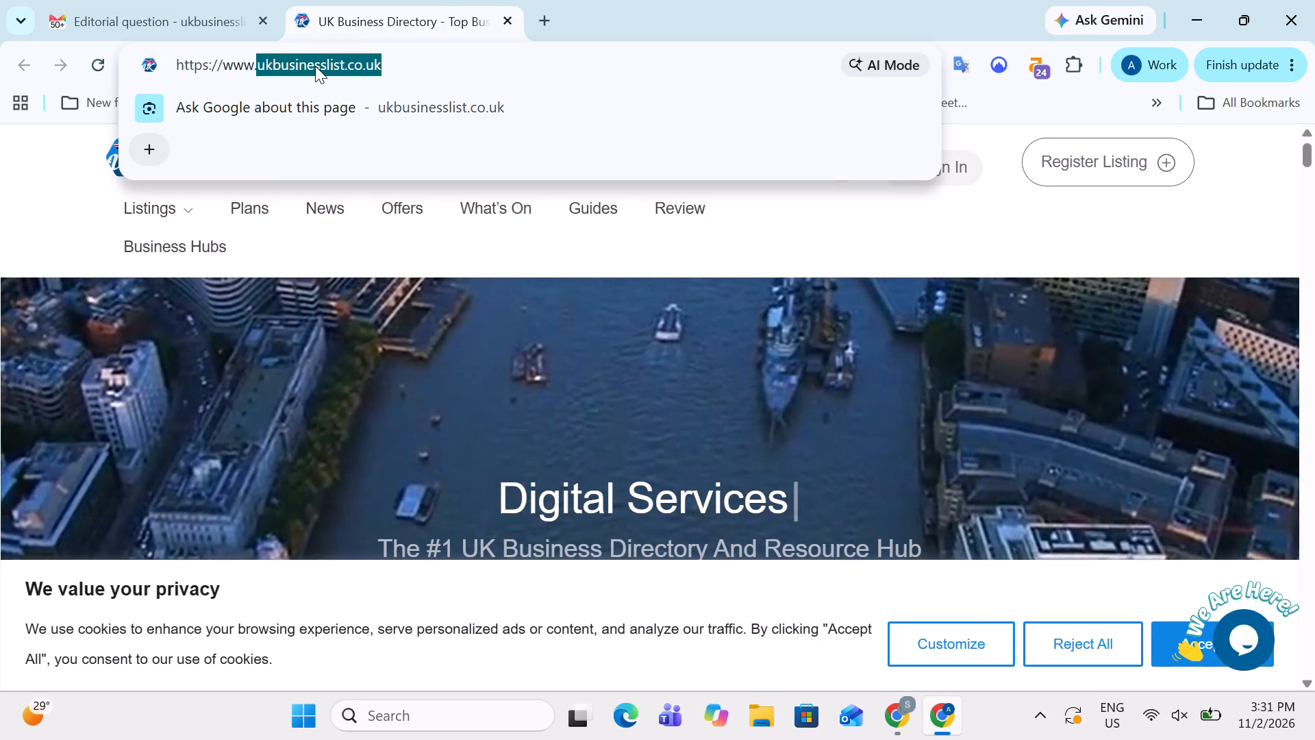
pyautogui.hotkey('alt', 'Tab')
pyautogui.press('Down')
pyautogui.press('Down')
pyautogui.press('Down')
pyautogui.press('Left')
pyautogui.press('Left')
pyautogui.press('Left')
pyautogui.press('Left')
pyautogui.press('Left')
pyautogui.press('Left')
pyautogui.press('Left')
pyautogui.press('Left')
pyautogui.press('Left')
pyautogui.press('Left')
pyautogui.press('Left')
pyautogui.press('Left')
pyautogui.press('Left')
pyautogui.press('Left')
pyautogui.press('Left')
pyautogui.press('Left')
pyautogui.press('Left')
pyautogui.press('Left')
pyautogui.press('Left')
pyautogui.press('Left')
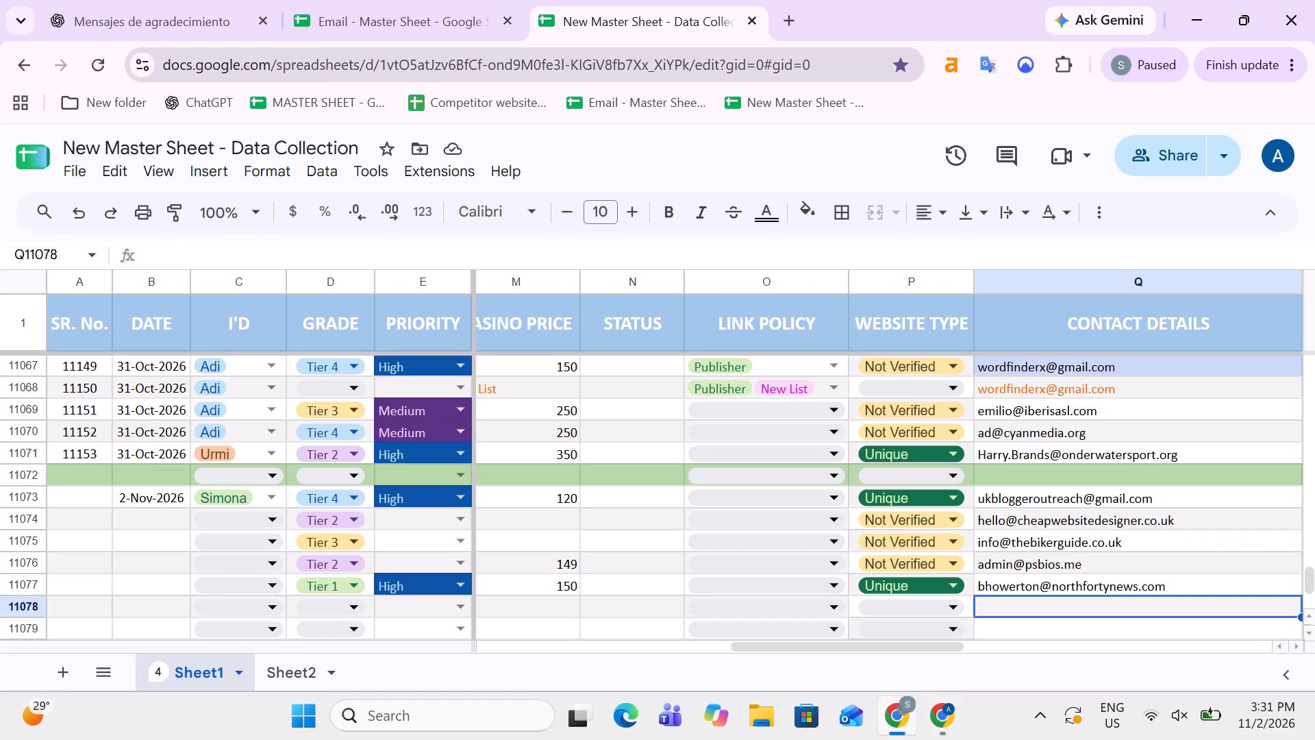
# Look across the cheapwebsitedesigner.co.uk row of the data-collection sheet, from its website through pricing, status and contact details.
pyautogui.press('Right')
pyautogui.press('Right')
pyautogui.press('Right')
pyautogui.press('Right')
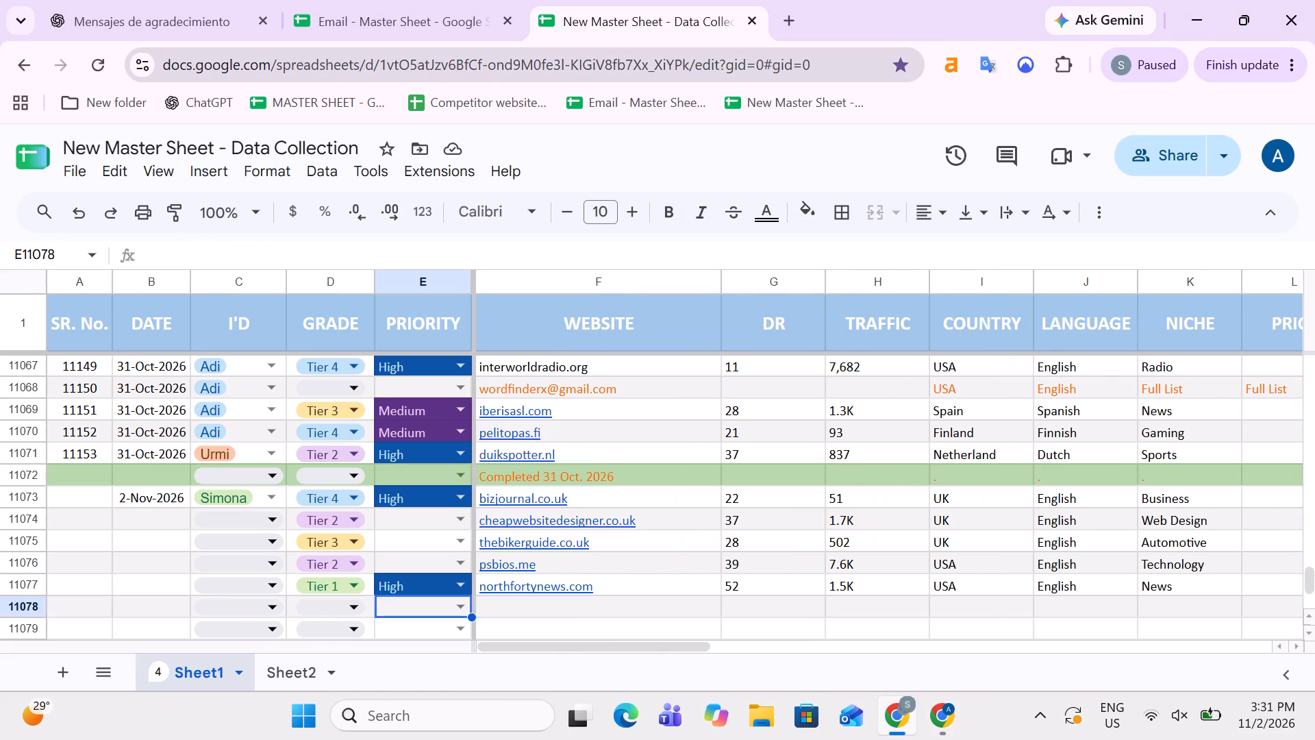
pyautogui.press('Right')
pyautogui.press('Up')
pyautogui.press('Up')
pyautogui.press('Up')
pyautogui.press('Up')
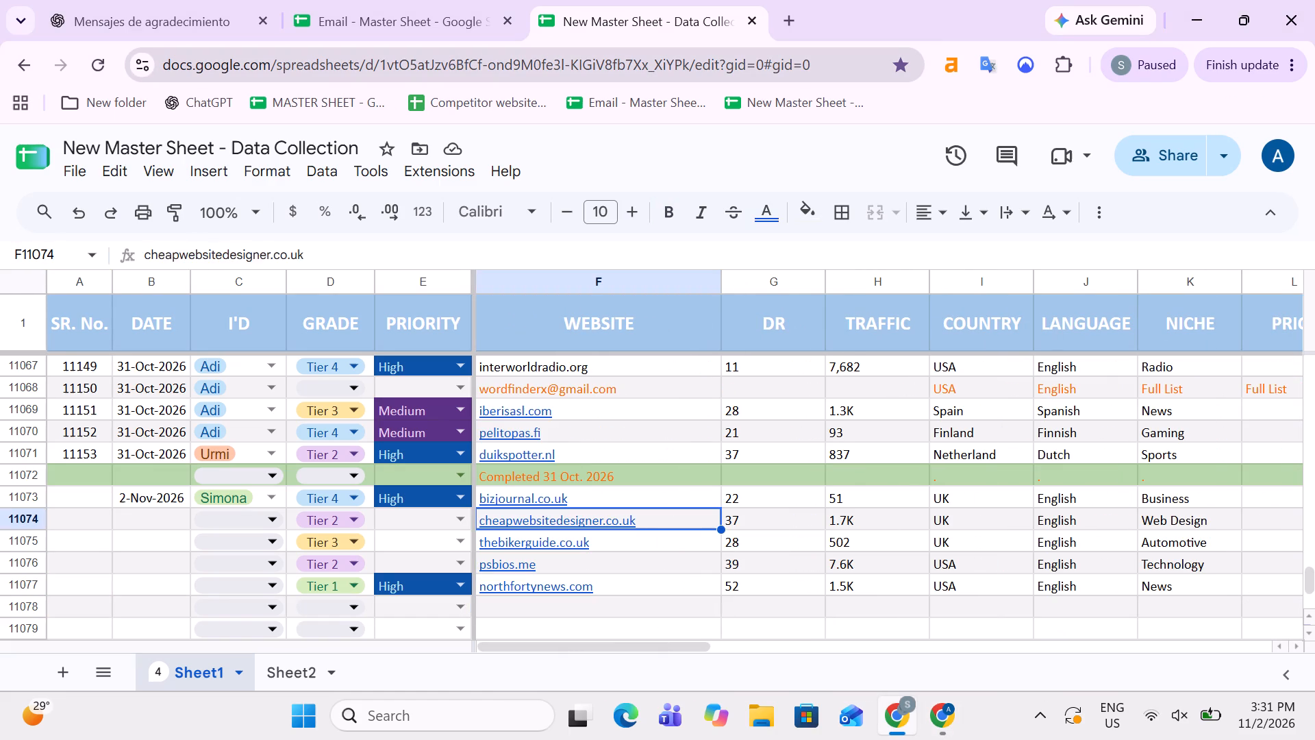
pyautogui.press('Right')
pyautogui.press('Right')
pyautogui.press('Right')
pyautogui.press('Right')
pyautogui.press('Right')
pyautogui.press('Right')
pyautogui.press('Right')
pyautogui.press('Right')
pyautogui.press('Right')
pyautogui.press('Right')
pyautogui.press('Right')
pyautogui.press('Left')
pyautogui.press('Left')
pyautogui.press('Left')
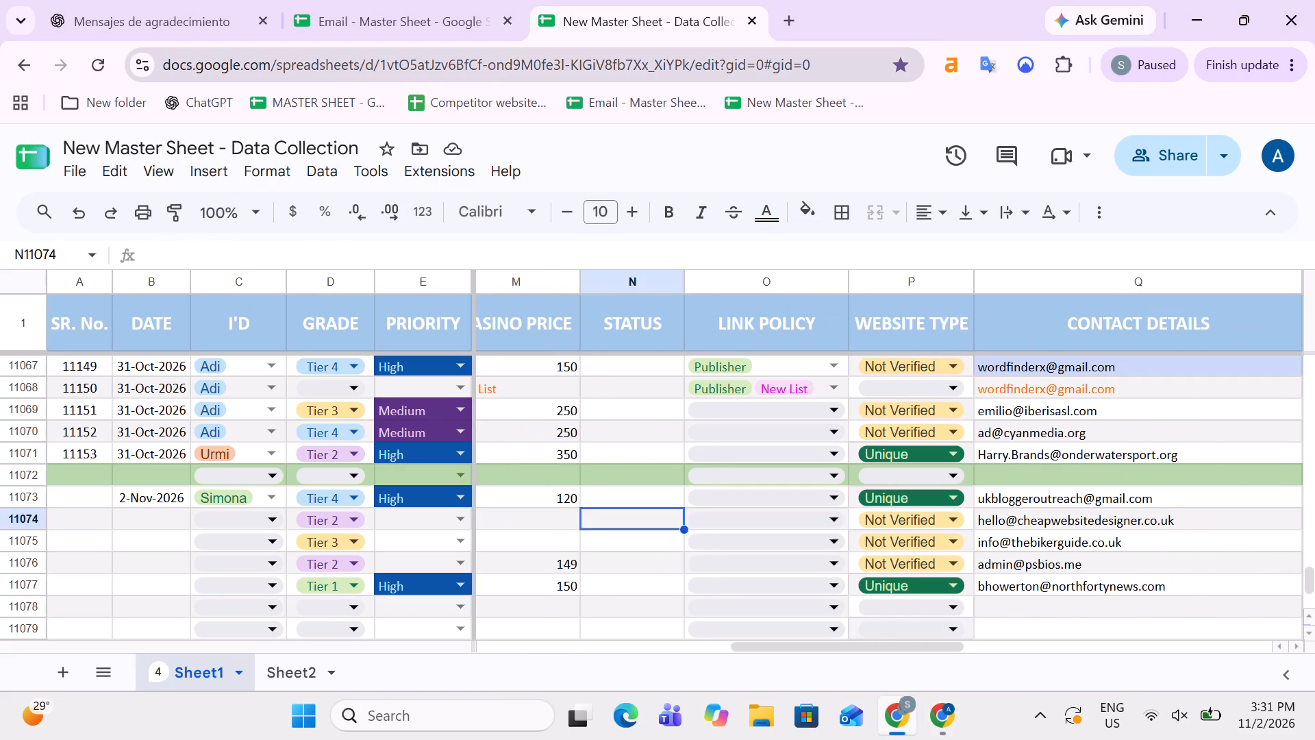
pyautogui.press('Left')
# Check the psbios.me row's link policy, website type and pricing columns, and set its priority to Medium.
pyautogui.press('Down')
pyautogui.press('Down')
pyautogui.press('Right')
pyautogui.press('Right')
pyautogui.press('Right')
pyautogui.press('Left')
pyautogui.press('Left')
pyautogui.press('Left')
pyautogui.press('Left')
pyautogui.press('Left')
pyautogui.press('Left')
pyautogui.press('Left')
pyautogui.press('Left')
pyautogui.press('Left')
pyautogui.press('Left')
pyautogui.press('Left')
pyautogui.press('Left')
pyautogui.press('Left')
pyautogui.press('Left')
pyautogui.press('Left')
pyautogui.press('Left')
pyautogui.press('Left')
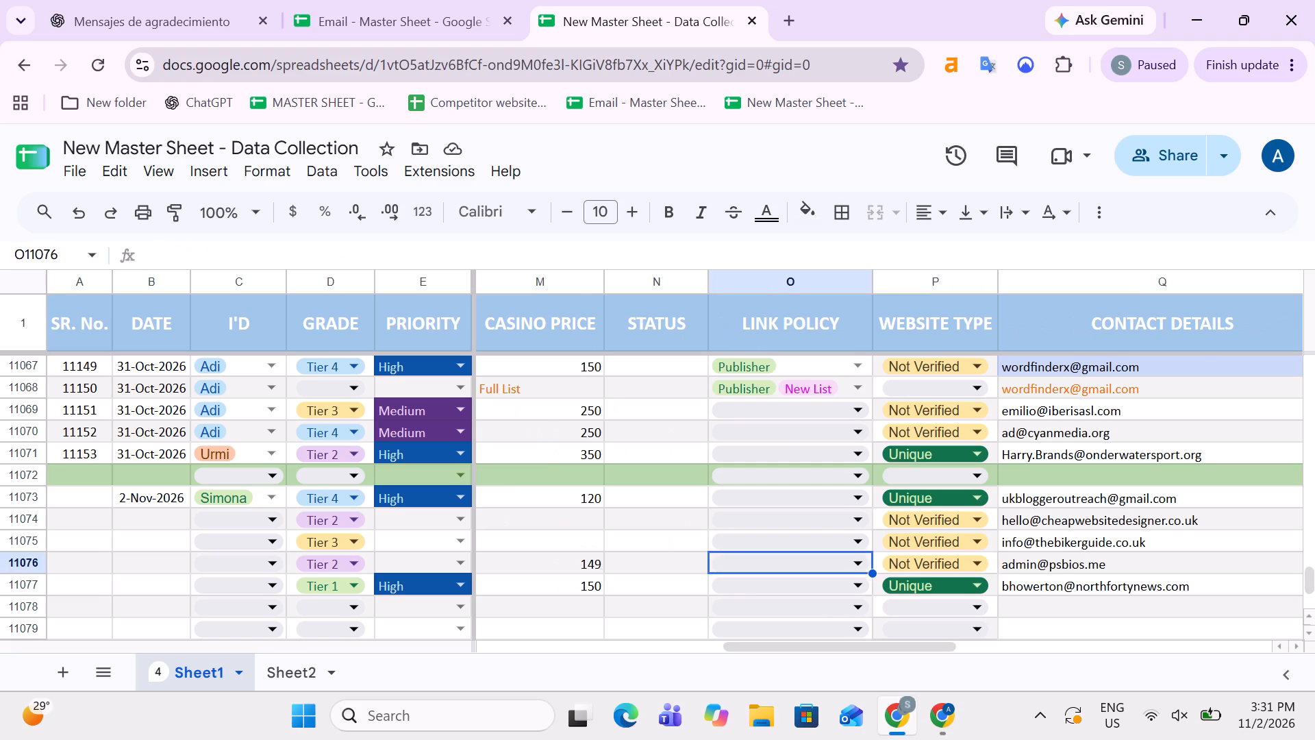
pyautogui.press('Right')
pyautogui.press('Right')
pyautogui.press('Right')
pyautogui.press('Right')
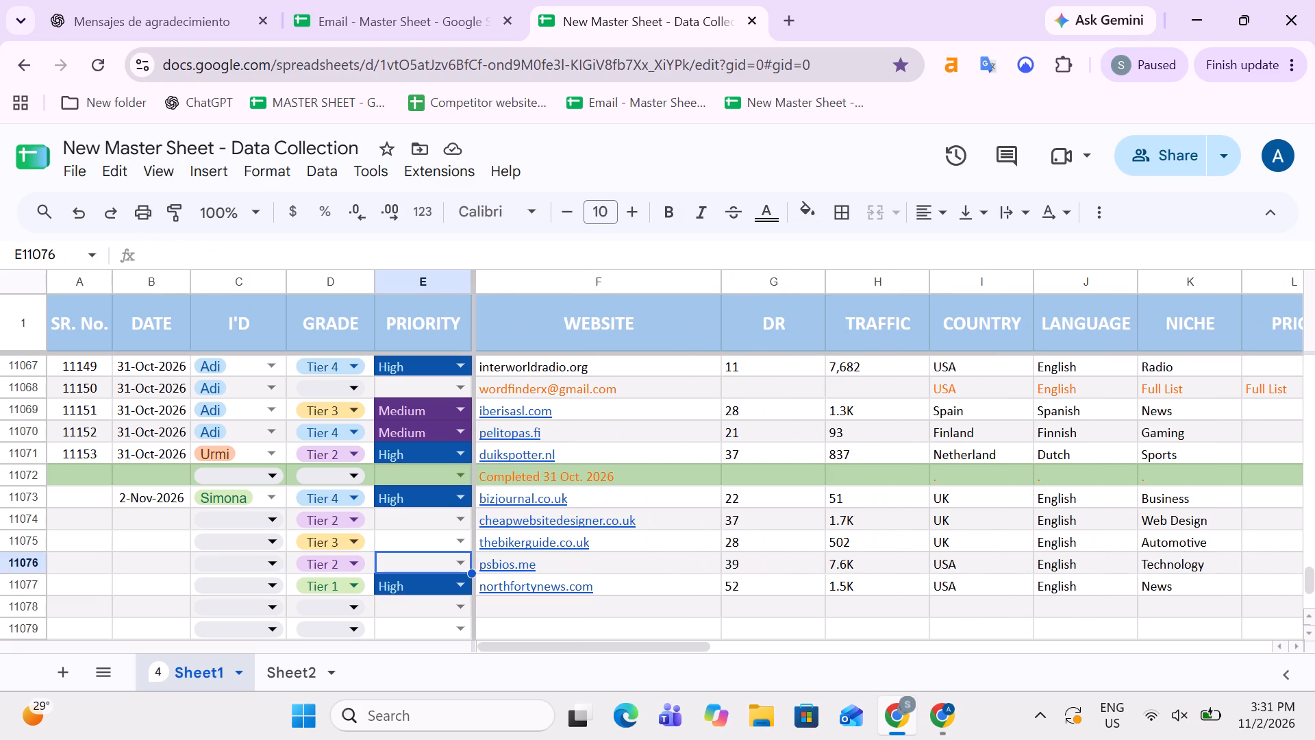
pyautogui.press('m')
pyautogui.press('Down')
pyautogui.press('Return')
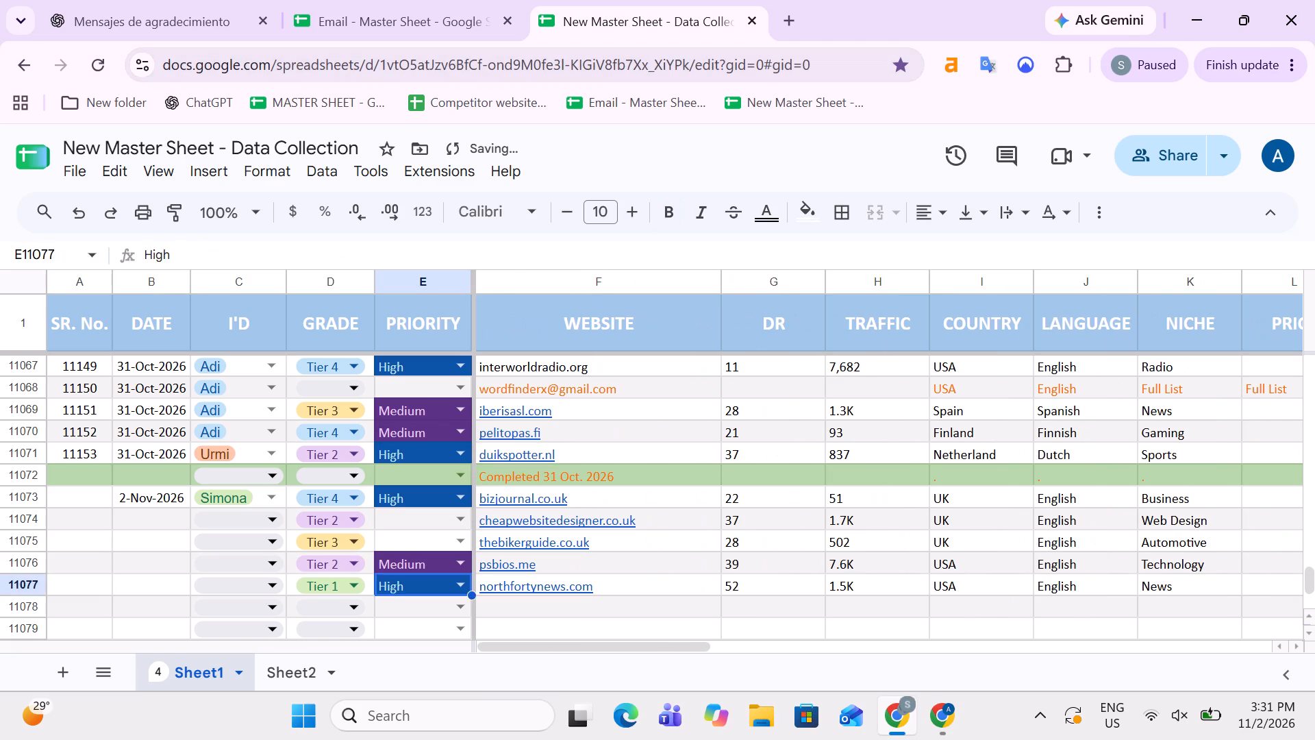
# Add the copied site ukbusinesslist.co.uk as the website in the first empty row, below northfortynews.com.
pyautogui.press('Down')
pyautogui.press('Right')
pyautogui.press('Return')
pyautogui.hotkey('ctrl', 'v')
pyautogui.press('Tab')
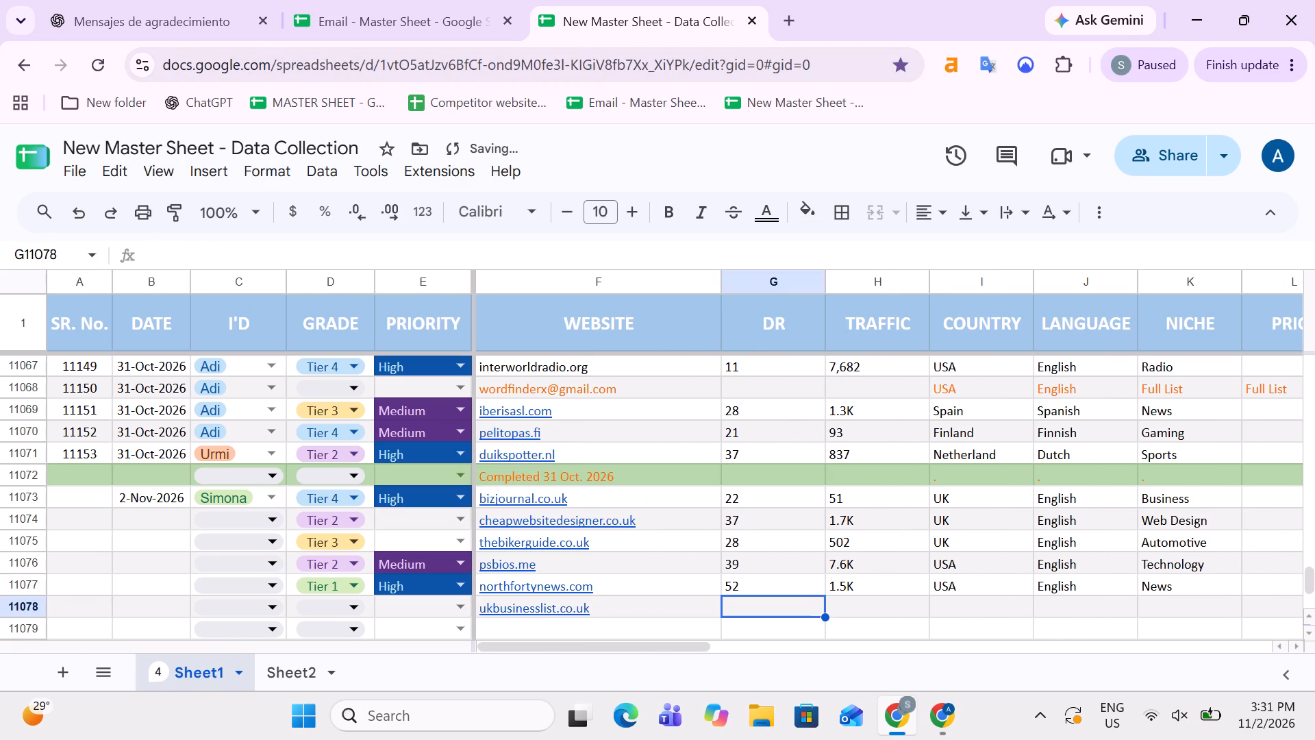
# Switch to the UK Business List website, accept its cookies, and check its homepage content and SEO metrics.
pyautogui.hotkey('alt', 'Tab')
pyautogui.scroll(-7, 721, 286)
pyautogui.scroll(-2, 1181, 572)
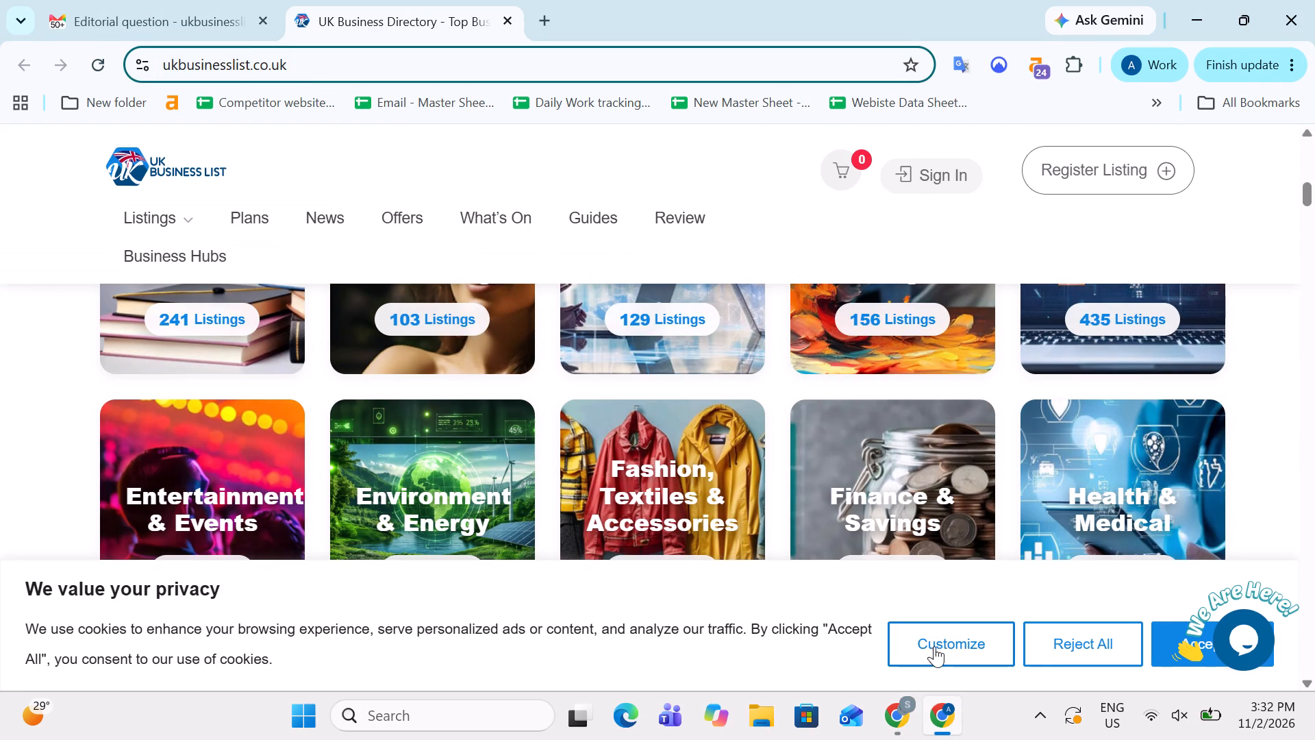
pyautogui.click(1162, 629)
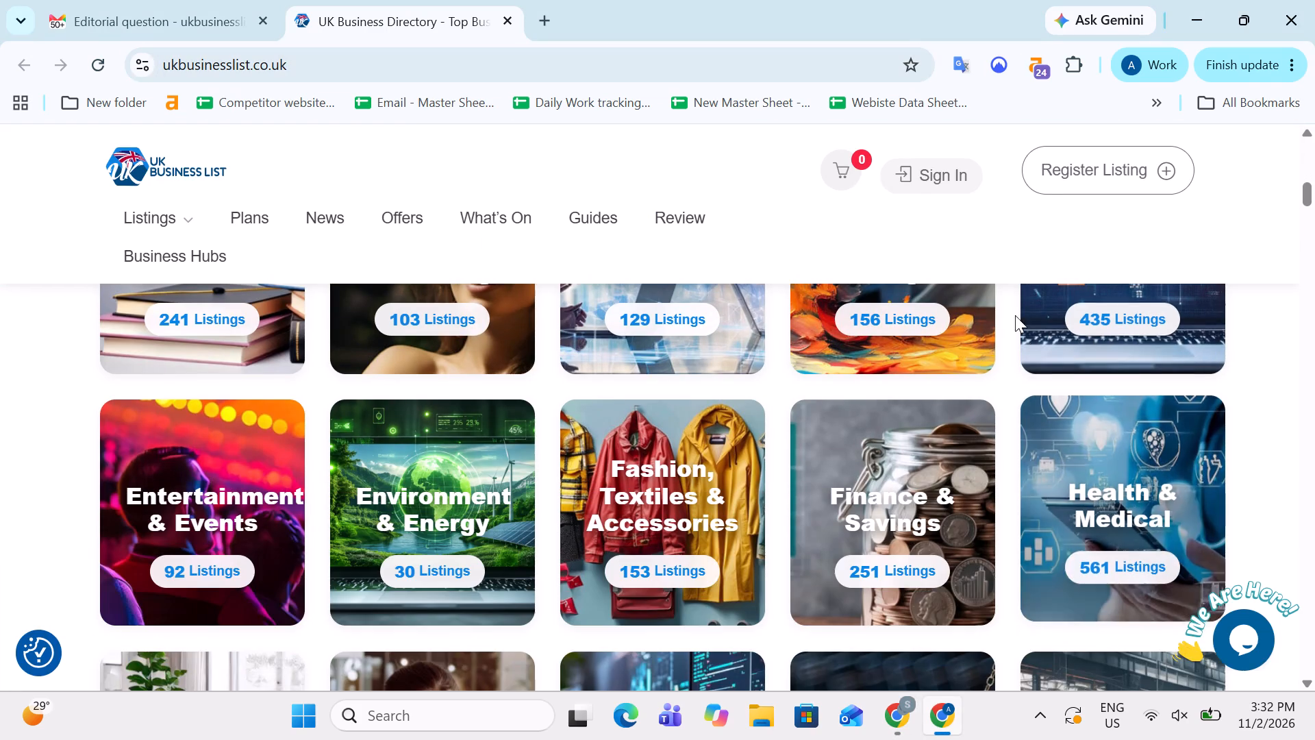
pyautogui.scroll(-7, 1015, 315)
pyautogui.scroll(20, 1036, 456)
pyautogui.scroll(5, 1036, 456)
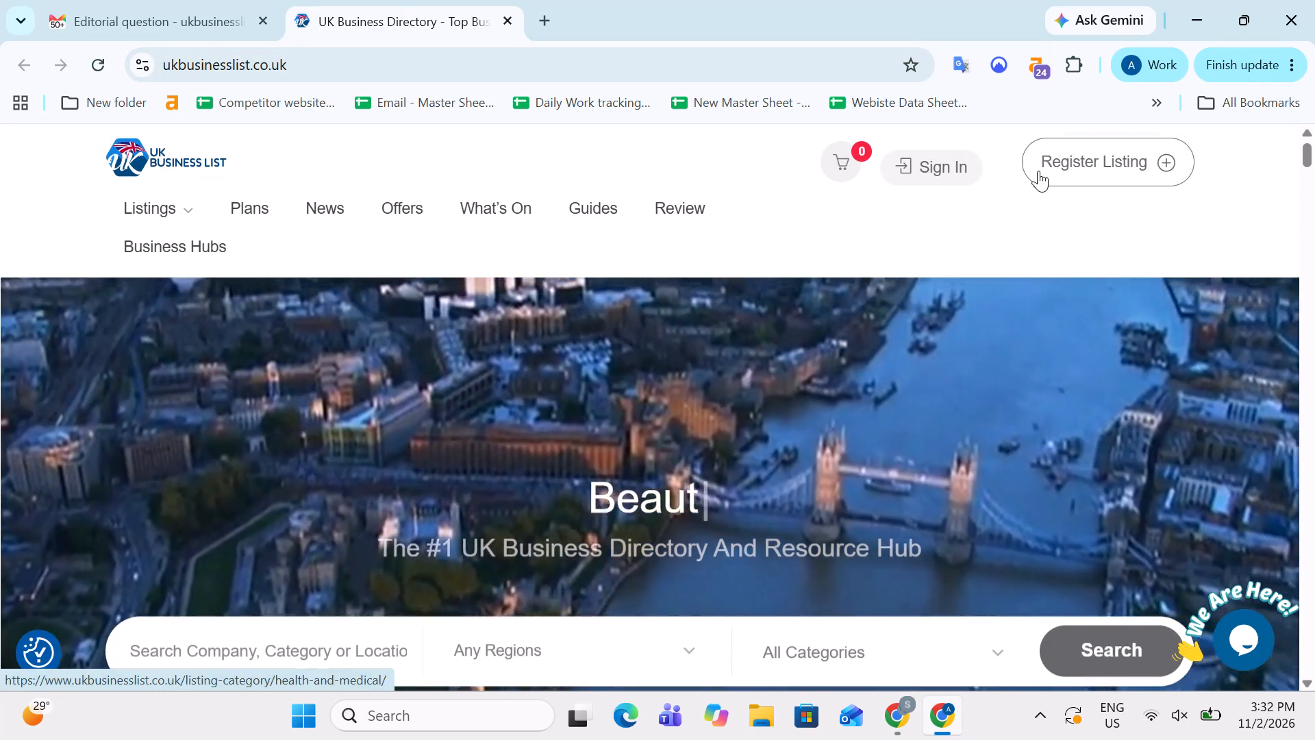
pyautogui.click(1035, 79)
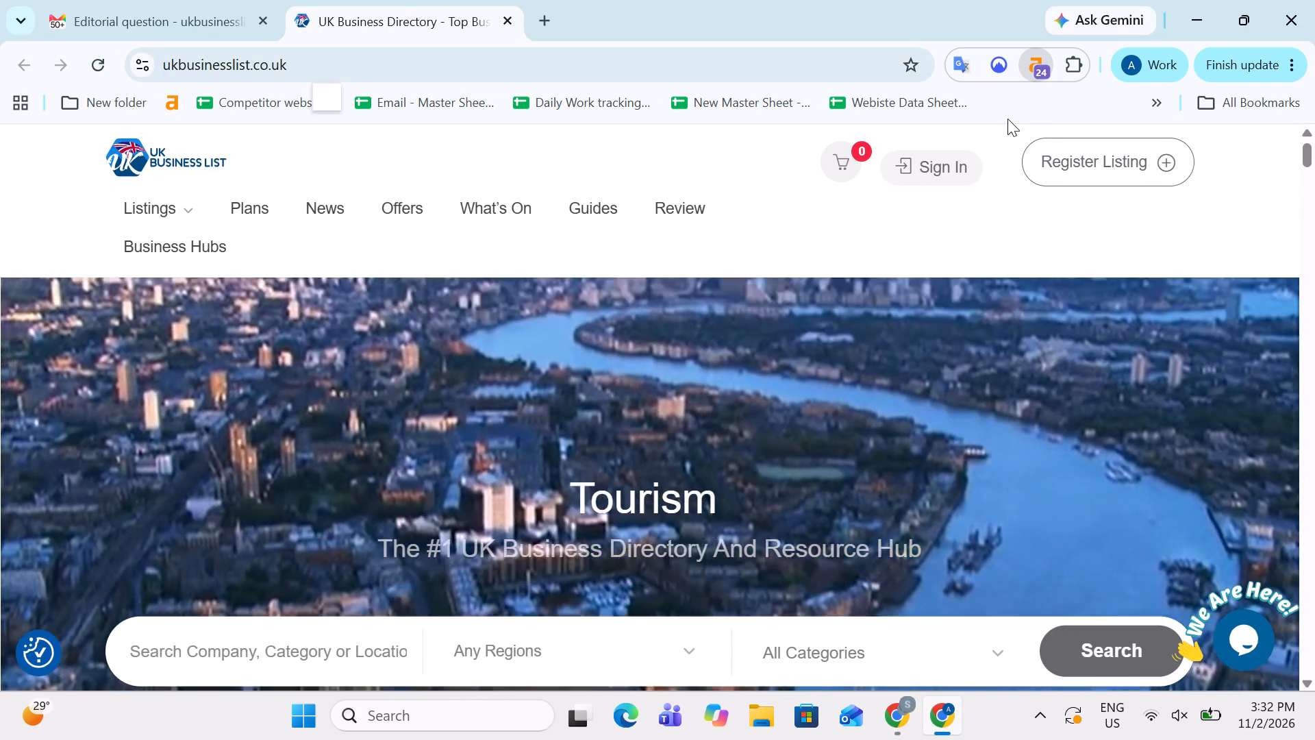
# Back in the data-collection sheet, enter DR 24, traffic 1.9K, country UK and language English for ukbusinesslist.co.uk.
pyautogui.hotkey('alt', 'Tab')
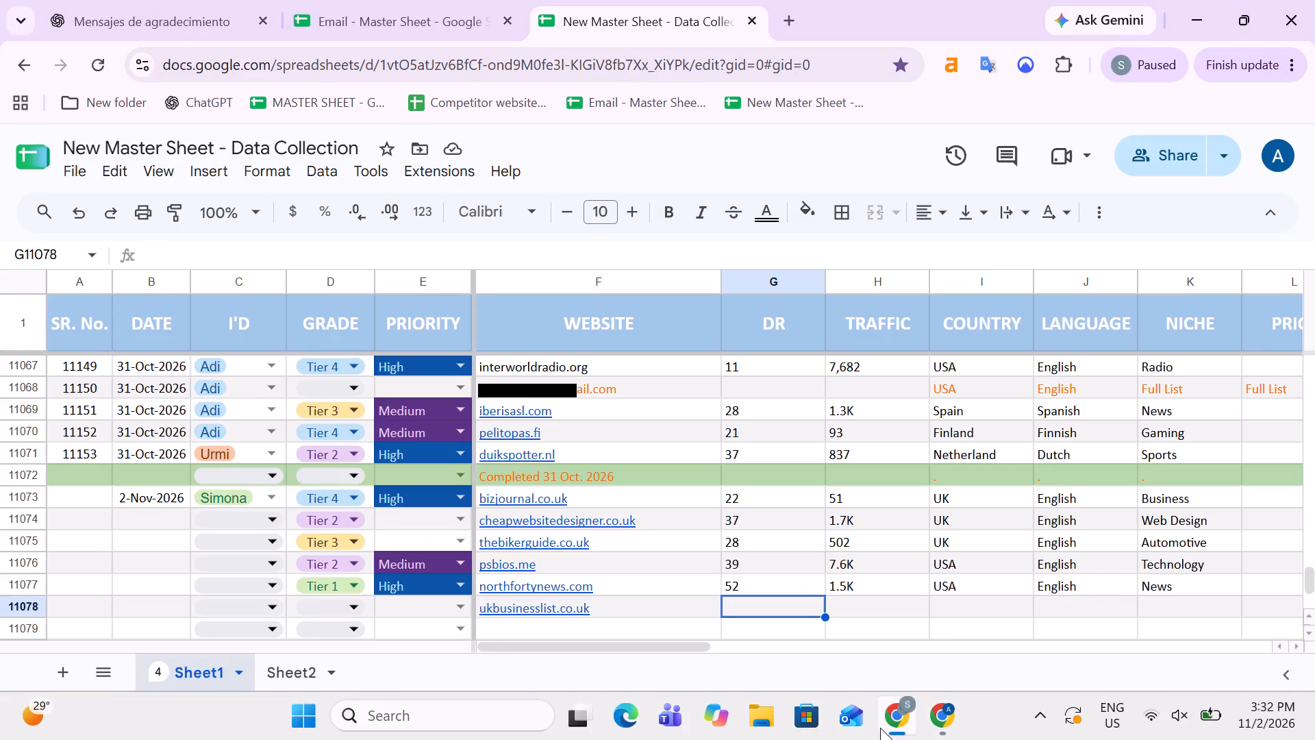
pyautogui.write('24')
pyautogui.press('Right')
pyautogui.write('1.9K')
pyautogui.press('Right')
pyautogui.write('UK')
pyautogui.press('Right')
pyautogui.write('En')
pyautogui.press('Right')
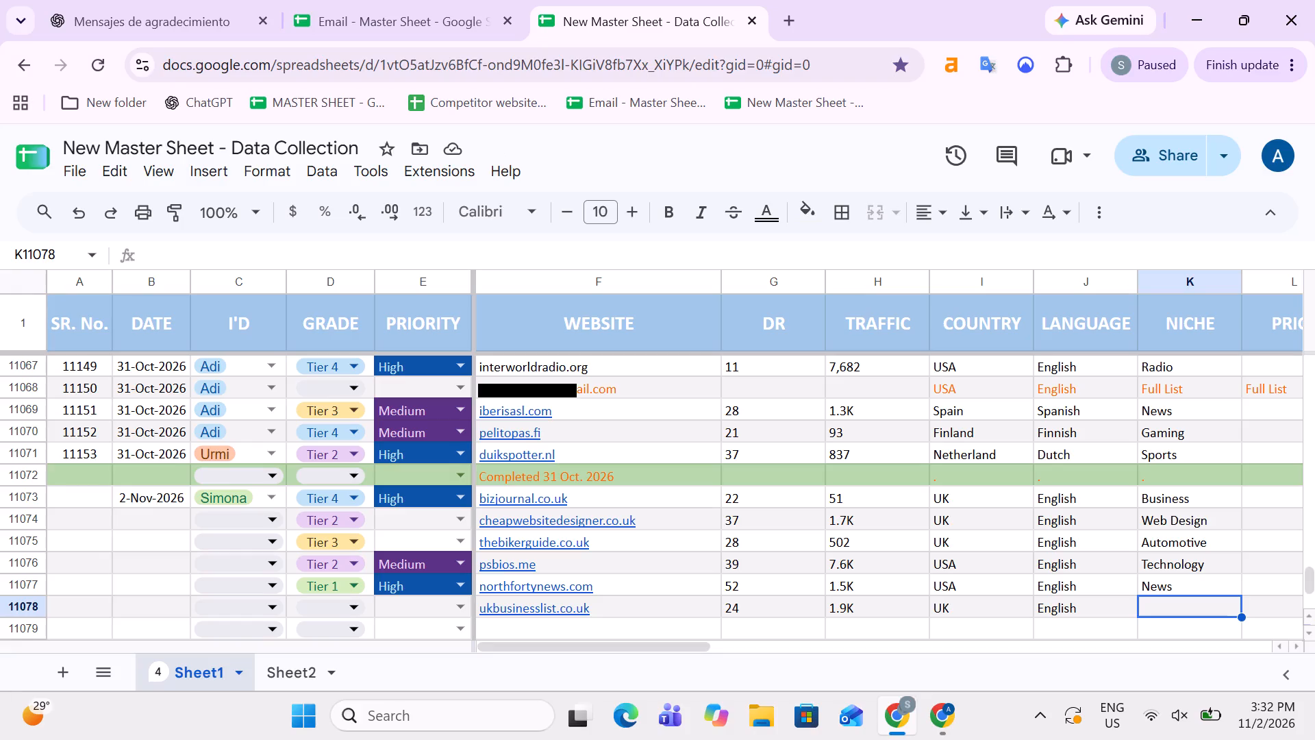
# Set the niche of ukbusinesslist.co.uk to Business and move on to its empty price cell.
pyautogui.hotkey('shift', 'n')
pyautogui.press('BackSpace')
pyautogui.press('BackSpace')
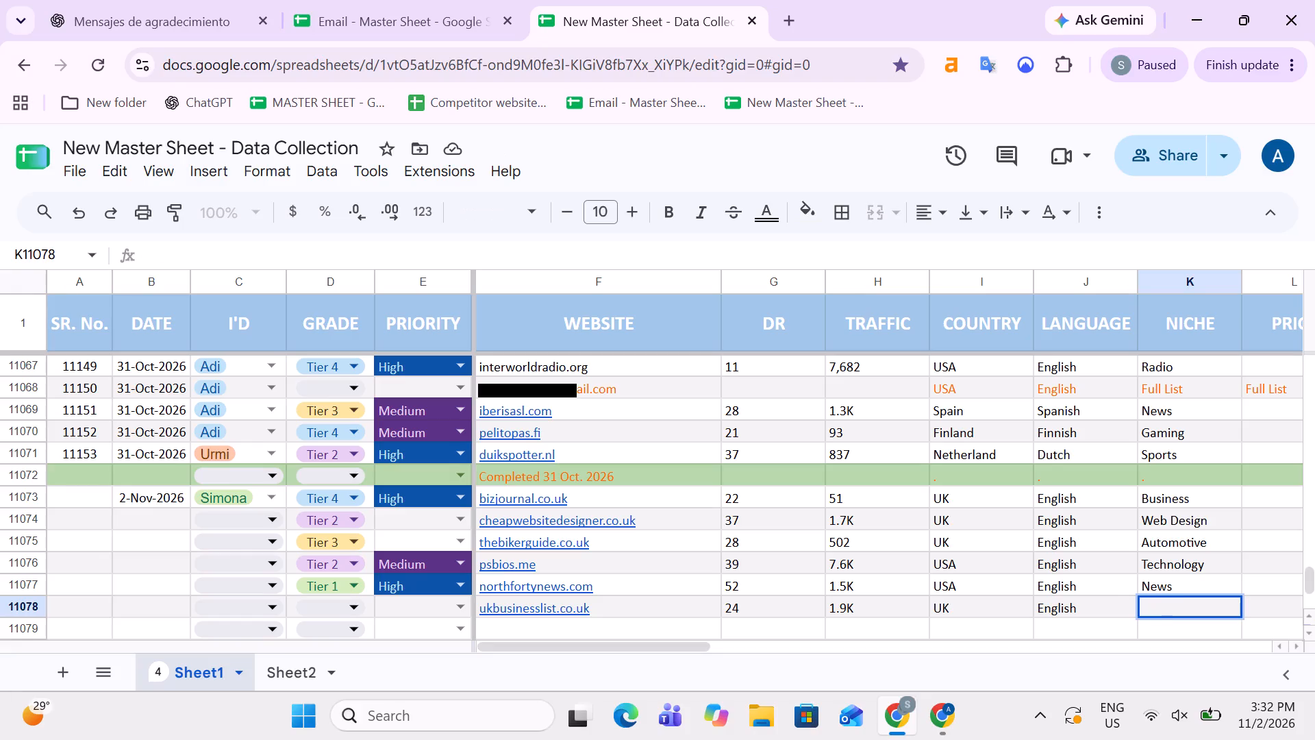
pyautogui.write('Bu')
pyautogui.press('Right')
pyautogui.press('Right')
pyautogui.press('Right')
pyautogui.press('Left')
pyautogui.press('Left')
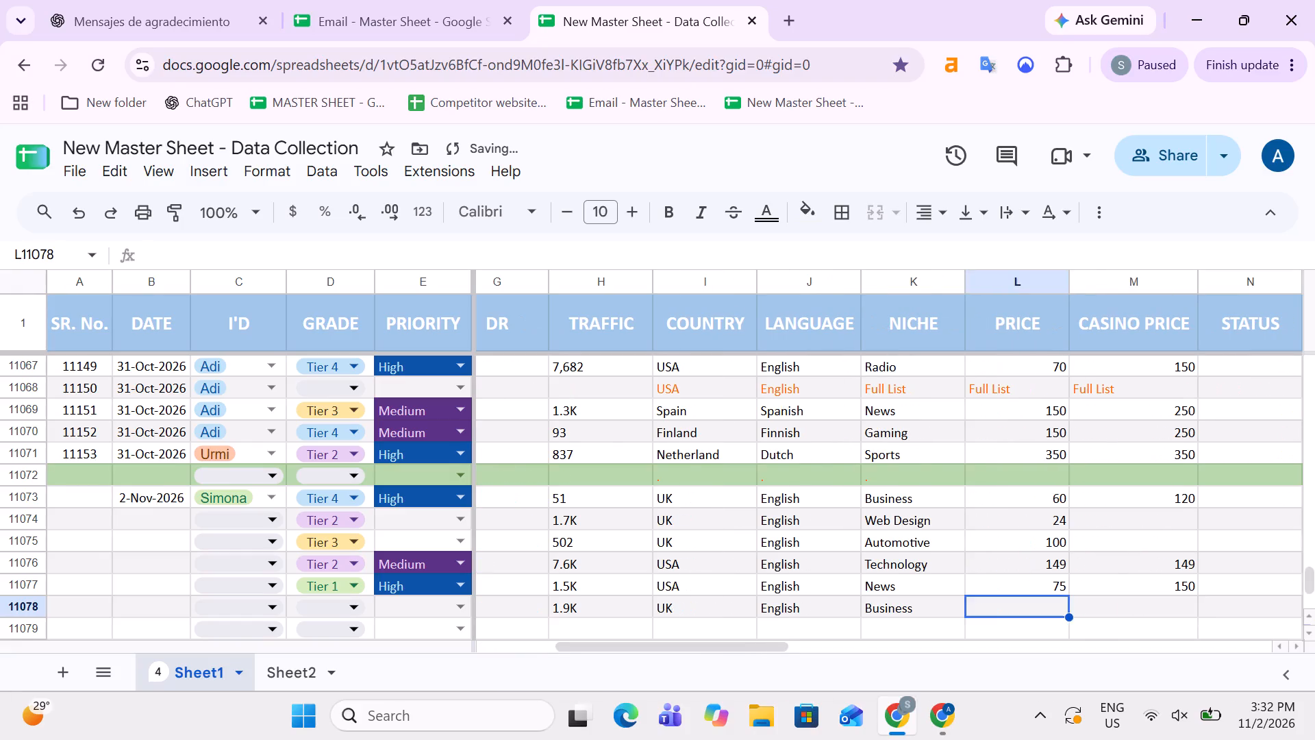
pyautogui.press('Left')
pyautogui.press('Right')
# Return to the UK Business List website and search its directory for Netbet.
pyautogui.hotkey('alt', 'Tab')
pyautogui.click(0, 246)
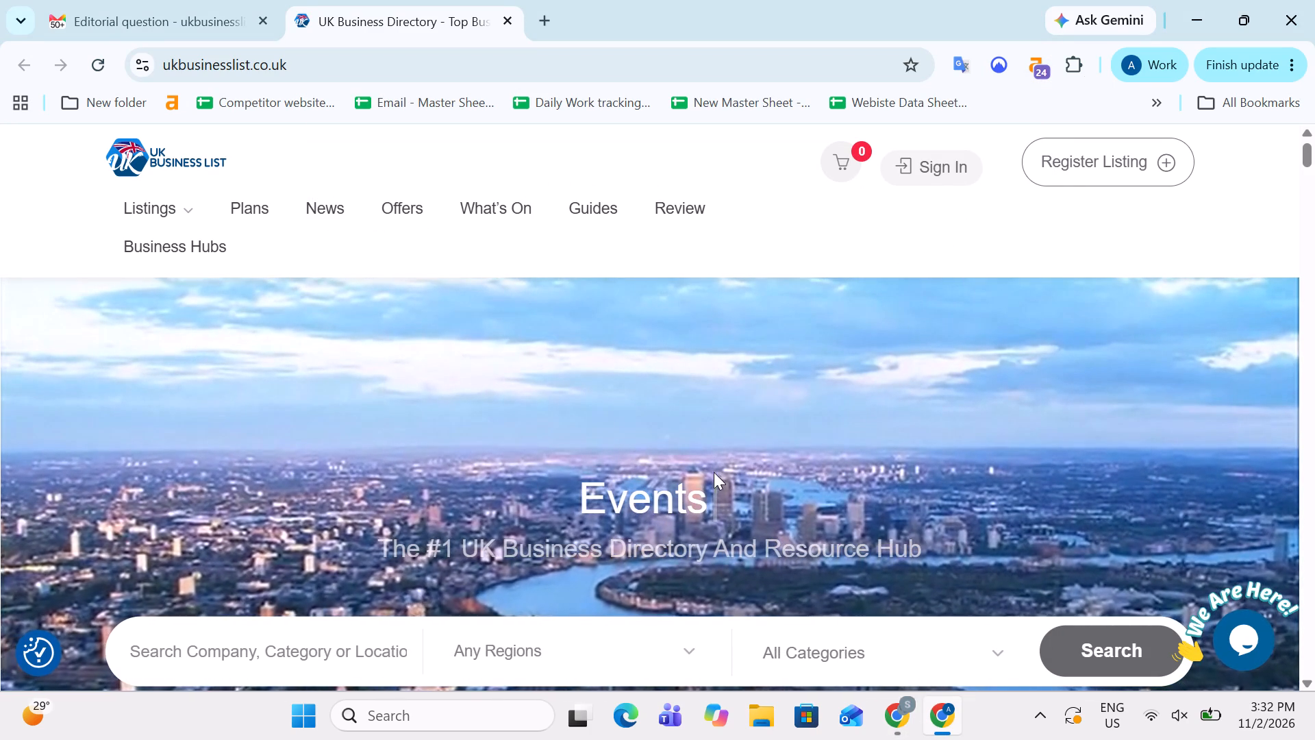
pyautogui.click(267, 647)
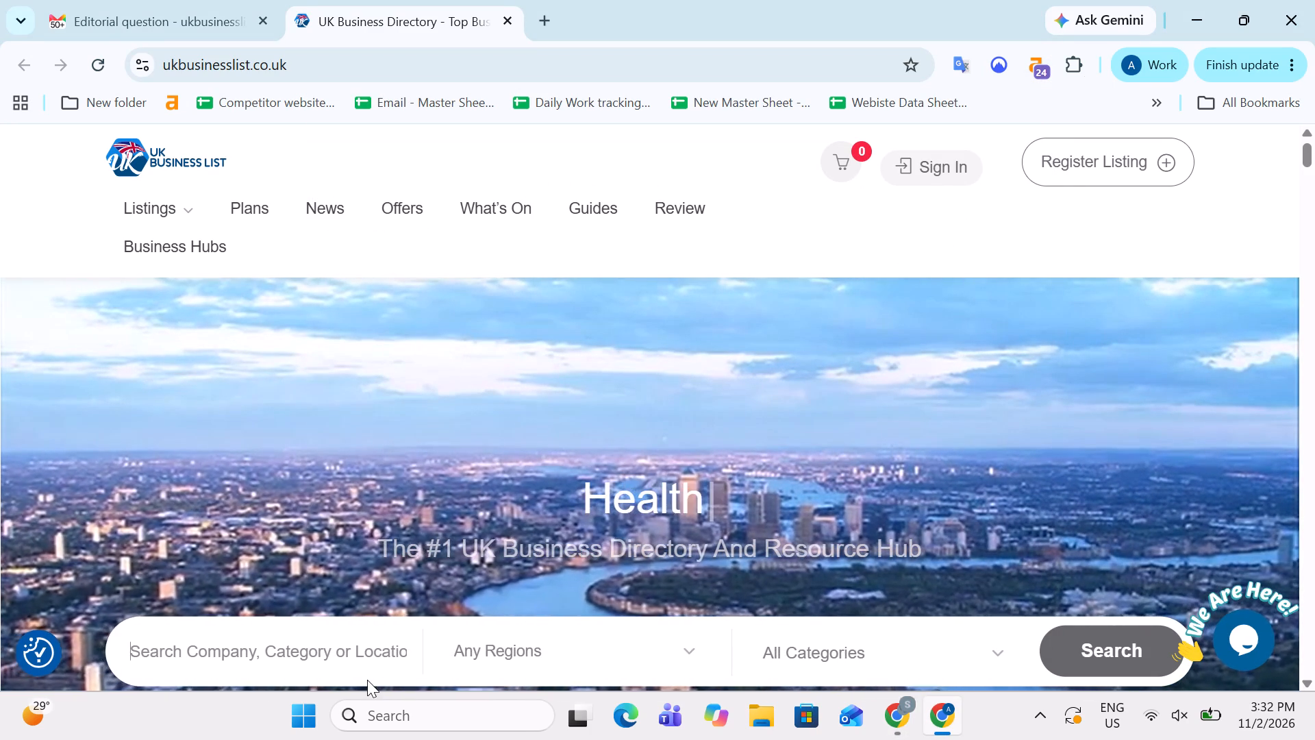
pyautogui.scroll(-1, 227, 539)
pyautogui.scroll(-2, 418, 404)
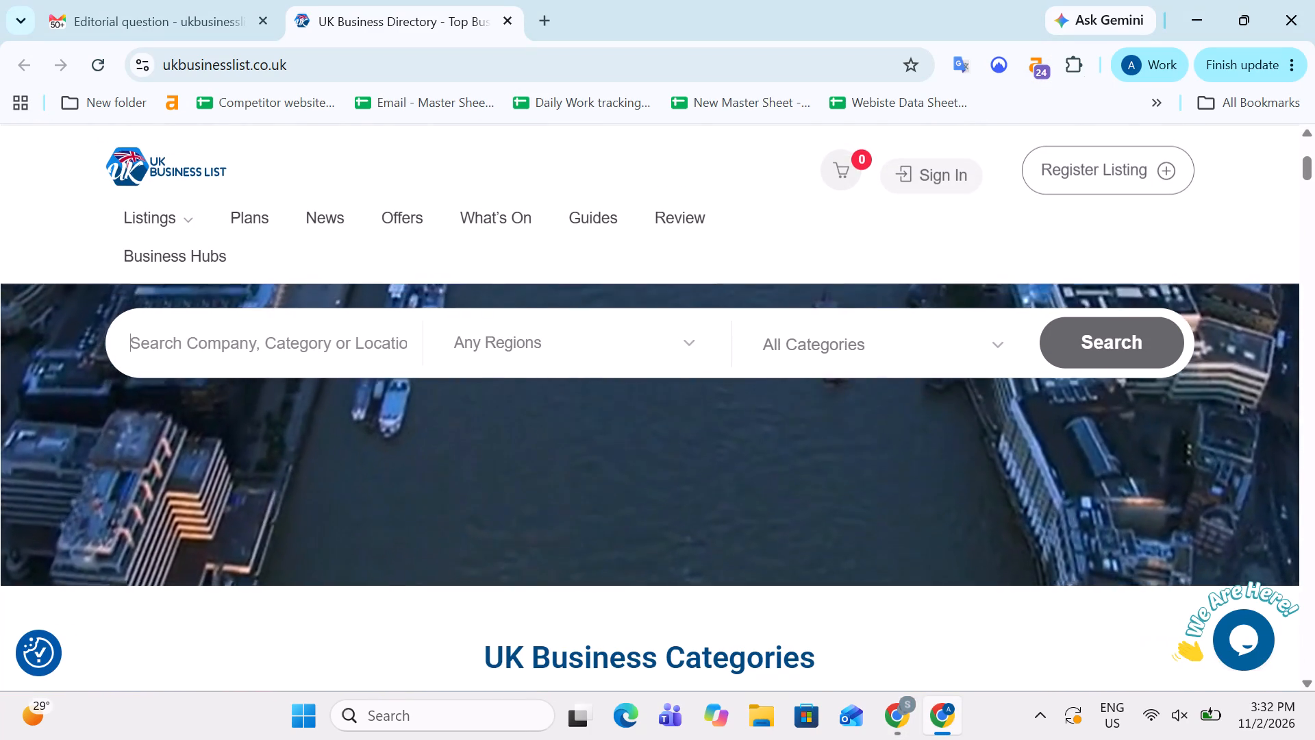
pyautogui.click(238, 349)
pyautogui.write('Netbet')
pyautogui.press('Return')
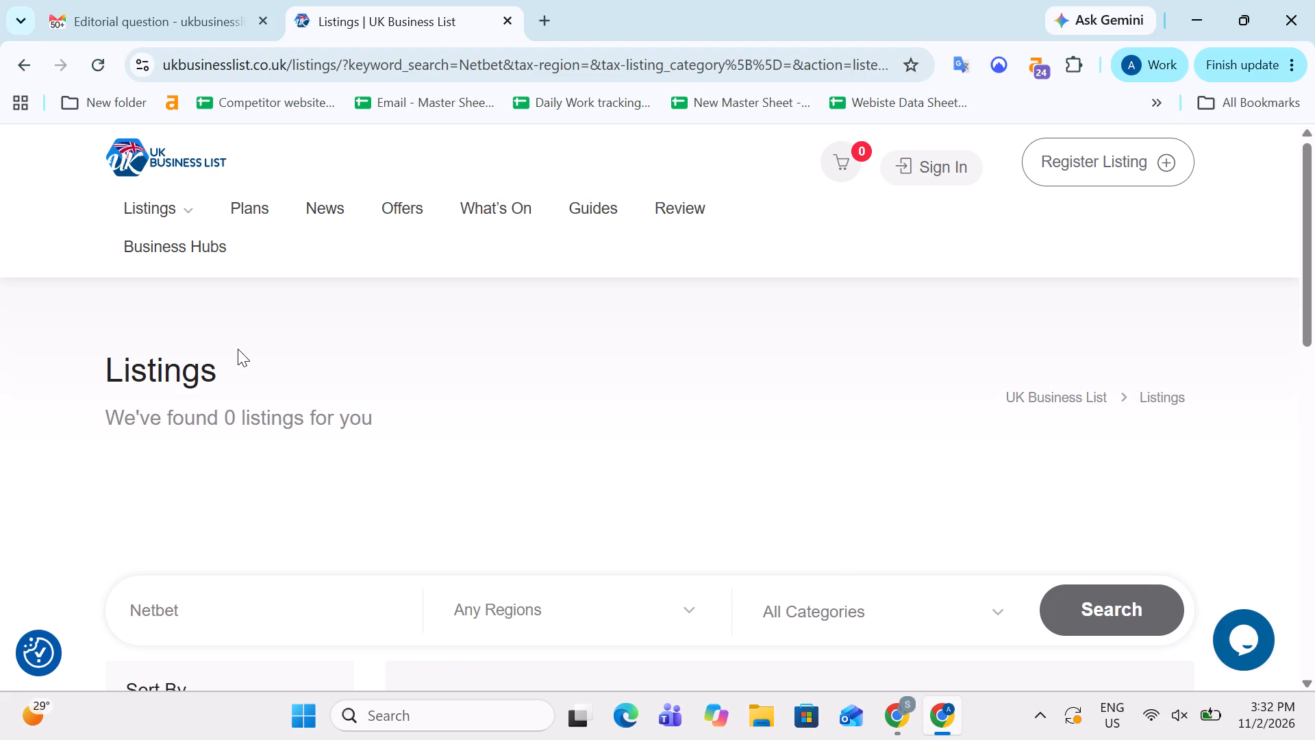
# Check the Netbet search results page on UK Business List and close the site.
pyautogui.scroll(-5, 394, 422)
pyautogui.scroll(-4, 391, 493)
pyautogui.scroll(4, 391, 529)
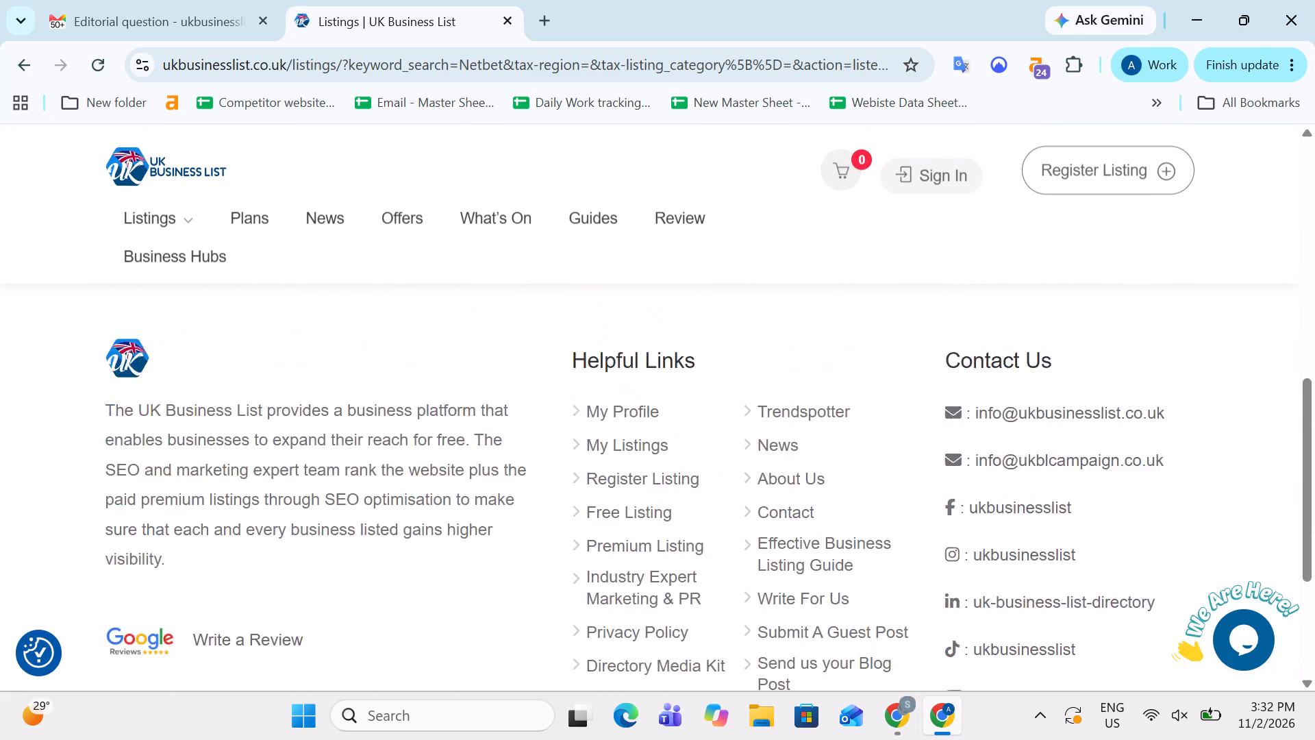
pyautogui.scroll(5, 455, 473)
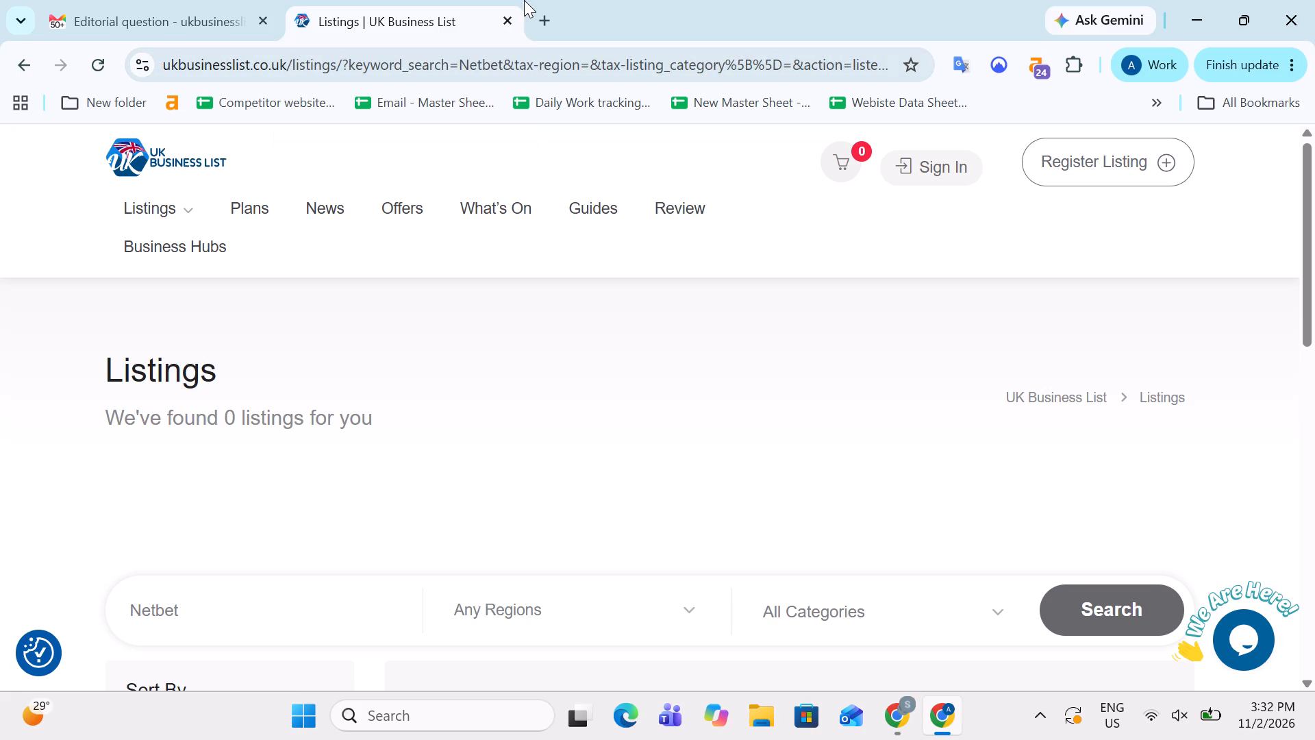
pyautogui.click(507, 18)
pyautogui.scroll(-1, 579, 406)
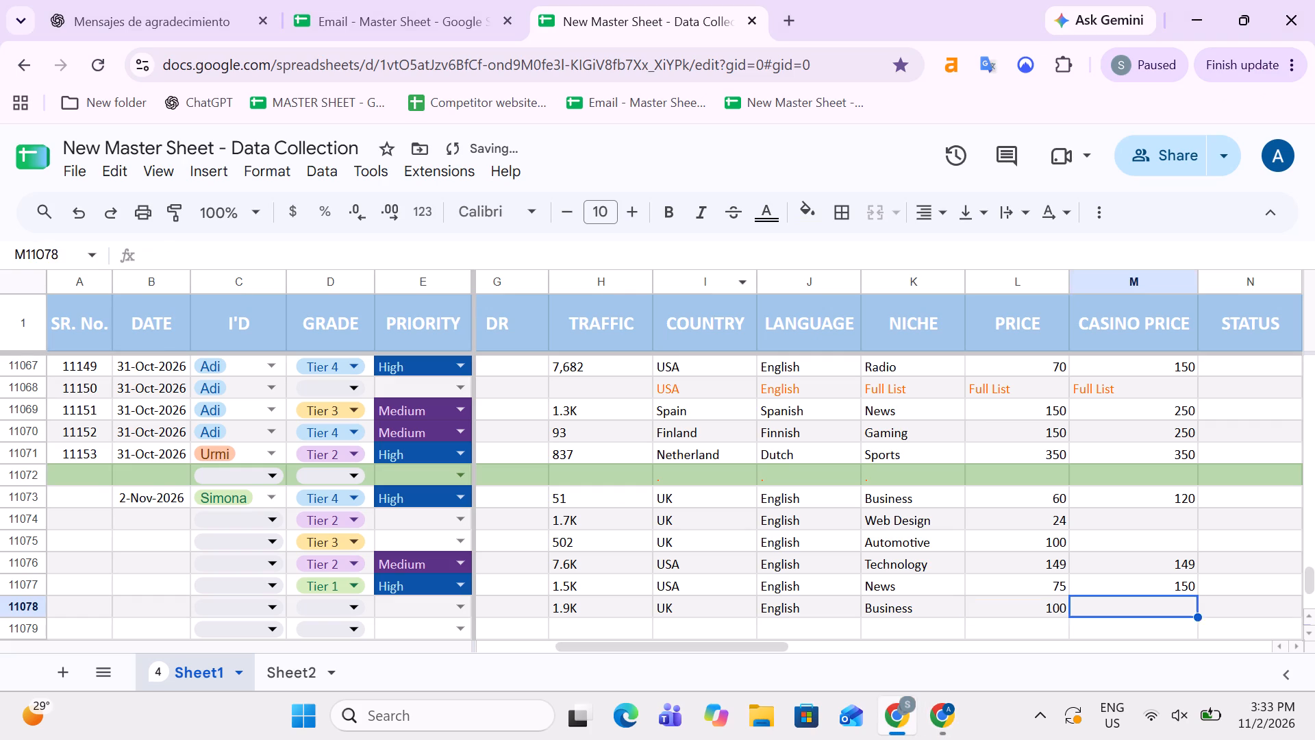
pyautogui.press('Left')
# Copy the £175 crypto/trading/loan/finance rate from the UK Business List email and convert it to euros in ChatGPT.
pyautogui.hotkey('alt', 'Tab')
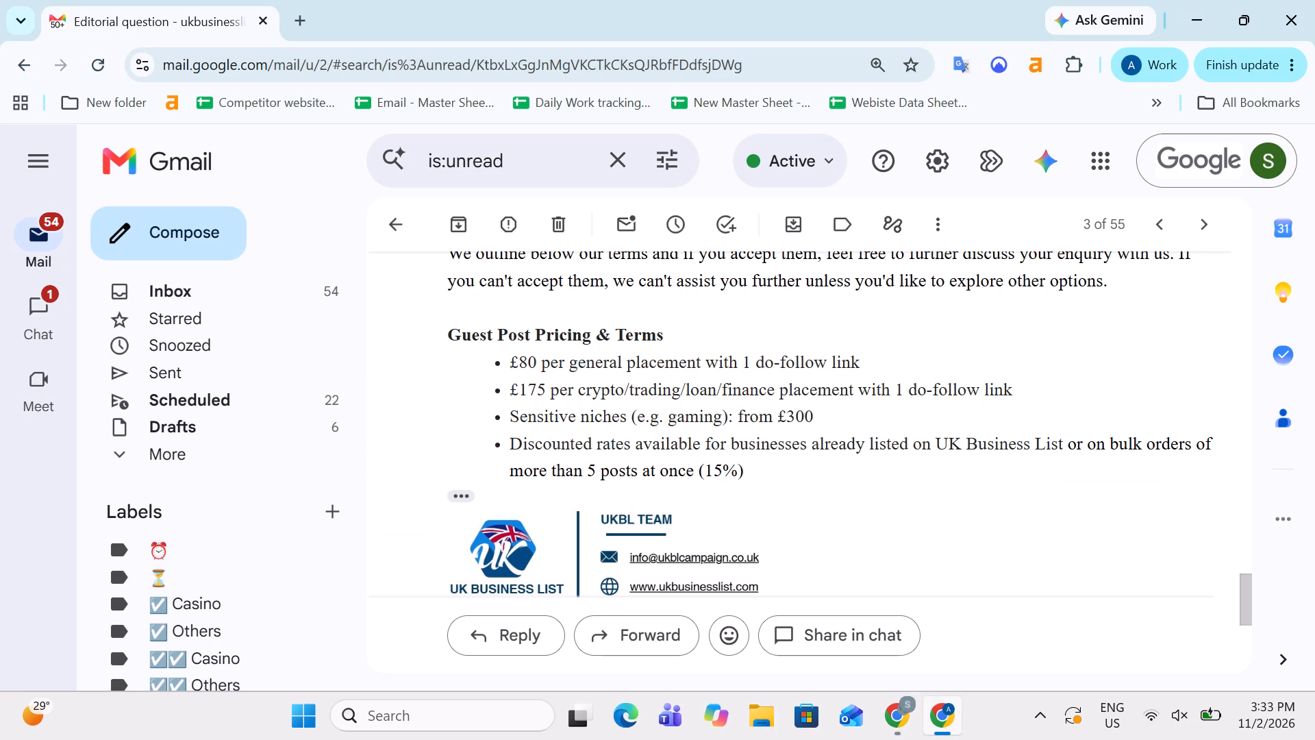
pyautogui.moveTo(508, 385); pyautogui.dragTo(549, 395)
pyautogui.hotkey('ctrl', 'c')
pyautogui.hotkey('ctrl', 'c')
pyautogui.hotkey('ctrl', 'c')
pyautogui.hotkey('alt', 'Tab')
pyautogui.click(132, 0)
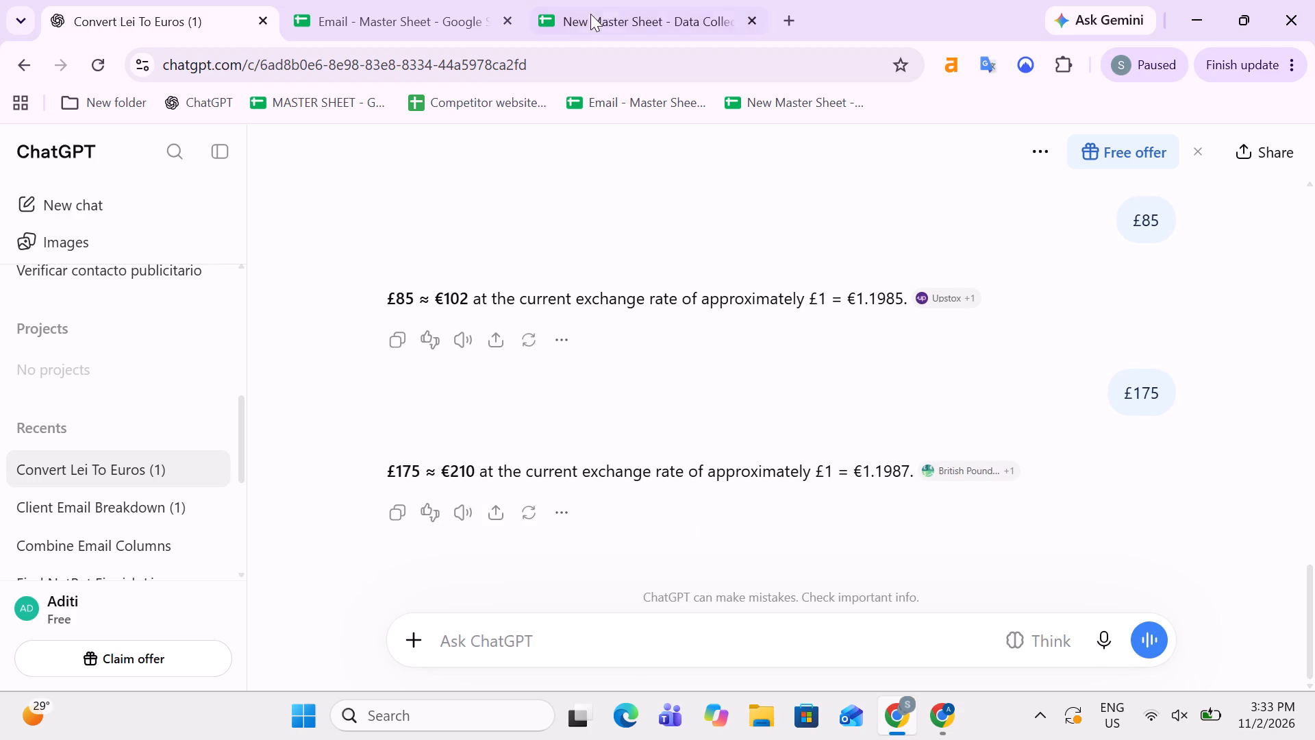
# Switch to the New Master Sheet data-collection sheet and enter a casino price of 210 for ukbusinesslist.co.uk.
pyautogui.click(644, 0)
pyautogui.press('Right')
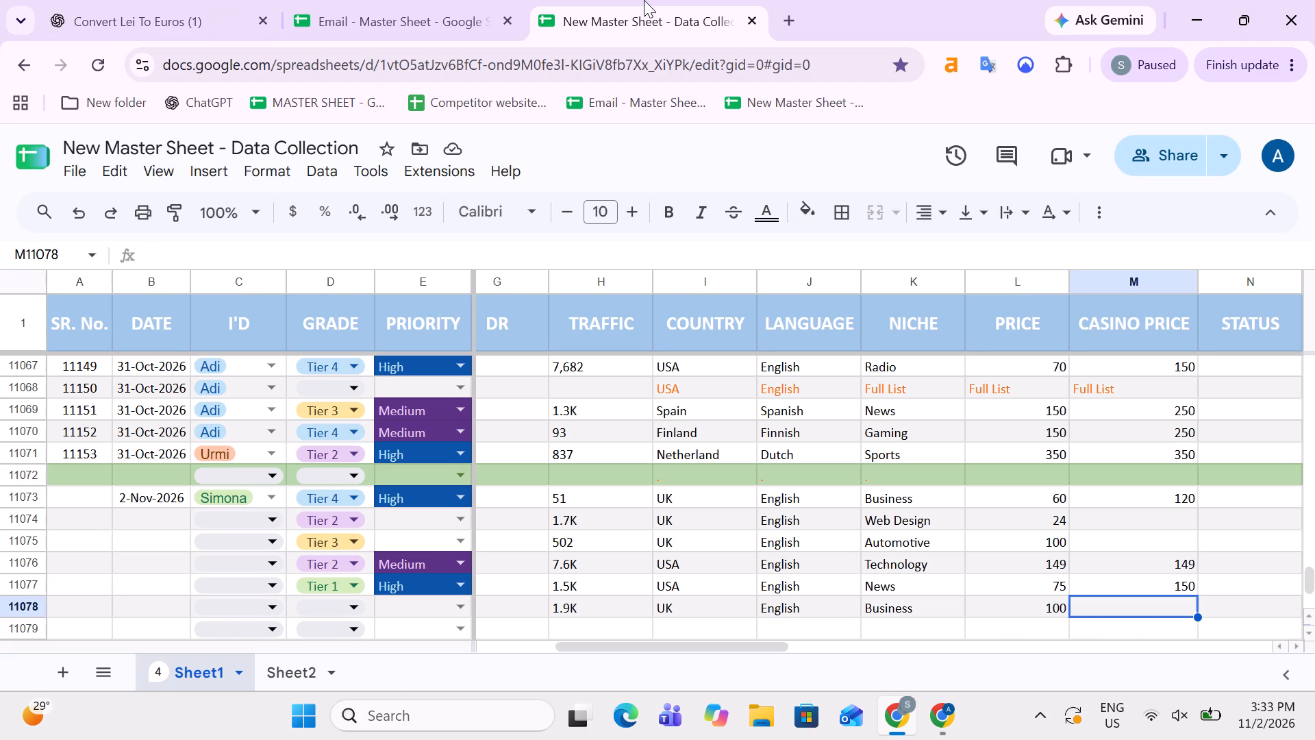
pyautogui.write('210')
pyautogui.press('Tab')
# Review the cells of the ukbusinesslist.co.uk row, from its DR through to its contact details.
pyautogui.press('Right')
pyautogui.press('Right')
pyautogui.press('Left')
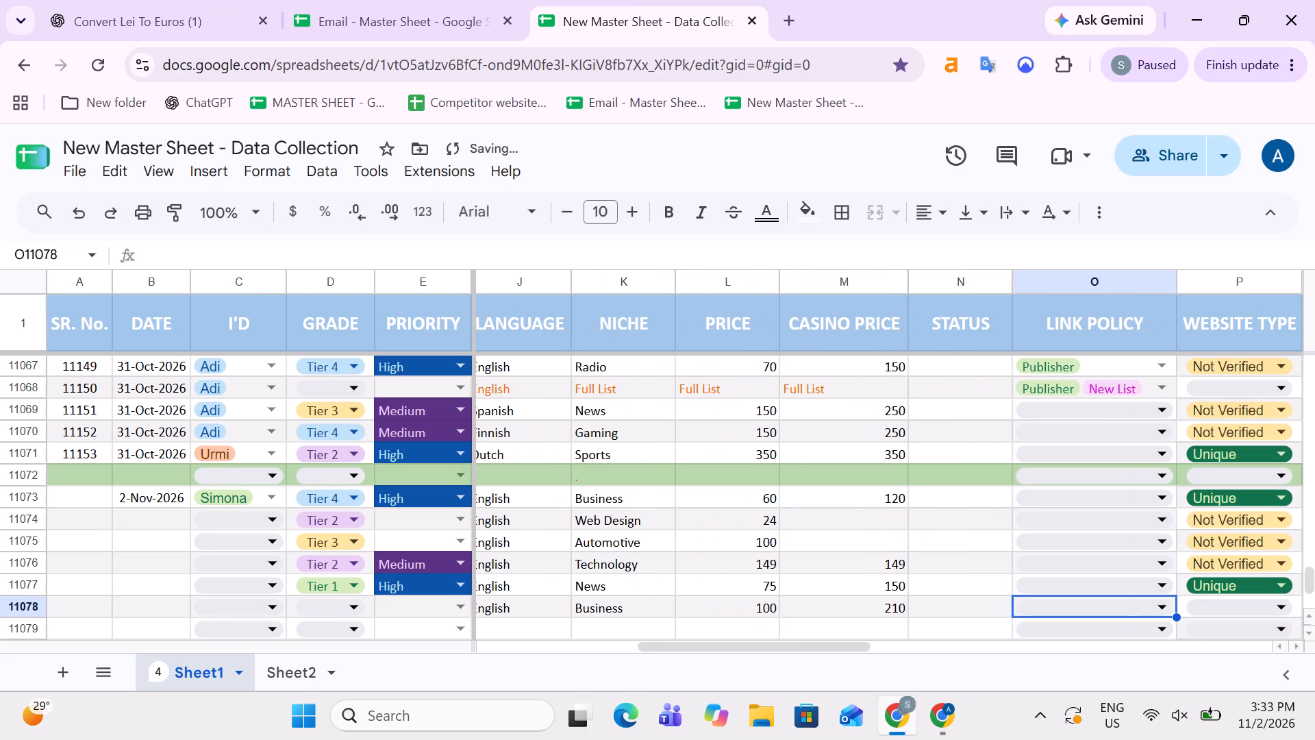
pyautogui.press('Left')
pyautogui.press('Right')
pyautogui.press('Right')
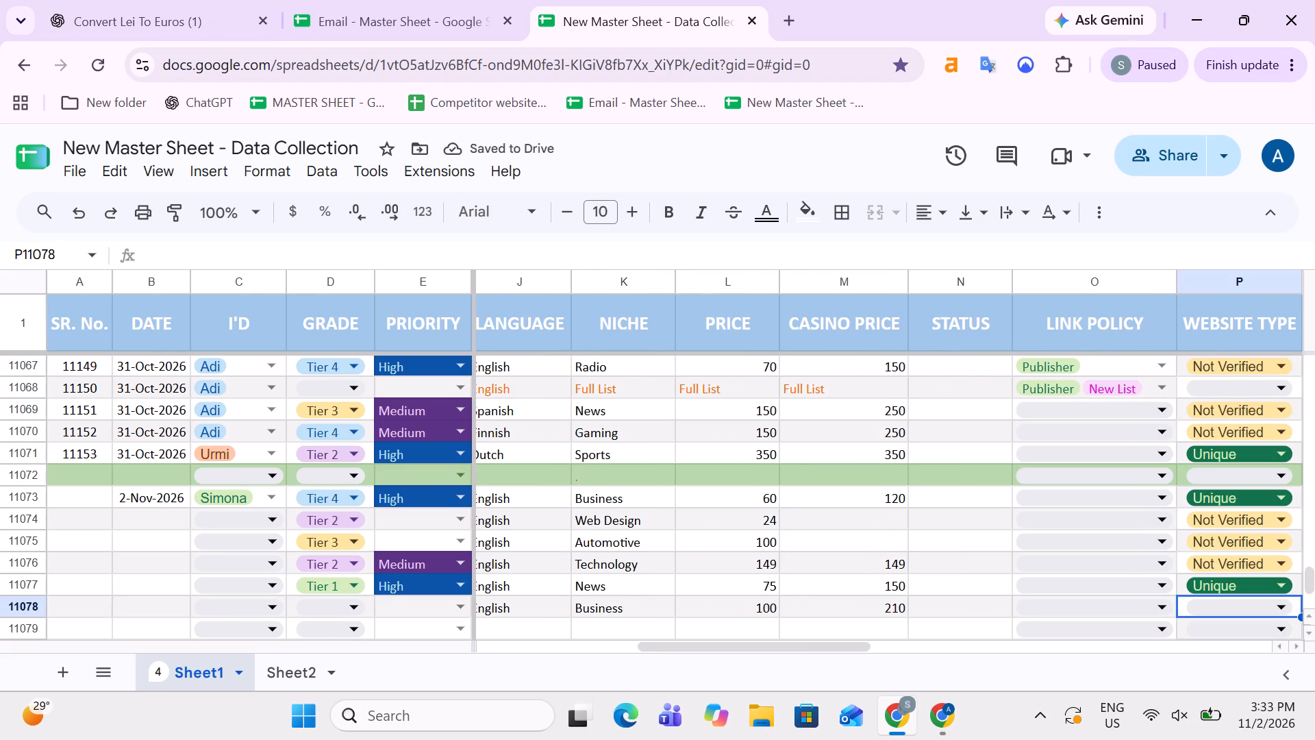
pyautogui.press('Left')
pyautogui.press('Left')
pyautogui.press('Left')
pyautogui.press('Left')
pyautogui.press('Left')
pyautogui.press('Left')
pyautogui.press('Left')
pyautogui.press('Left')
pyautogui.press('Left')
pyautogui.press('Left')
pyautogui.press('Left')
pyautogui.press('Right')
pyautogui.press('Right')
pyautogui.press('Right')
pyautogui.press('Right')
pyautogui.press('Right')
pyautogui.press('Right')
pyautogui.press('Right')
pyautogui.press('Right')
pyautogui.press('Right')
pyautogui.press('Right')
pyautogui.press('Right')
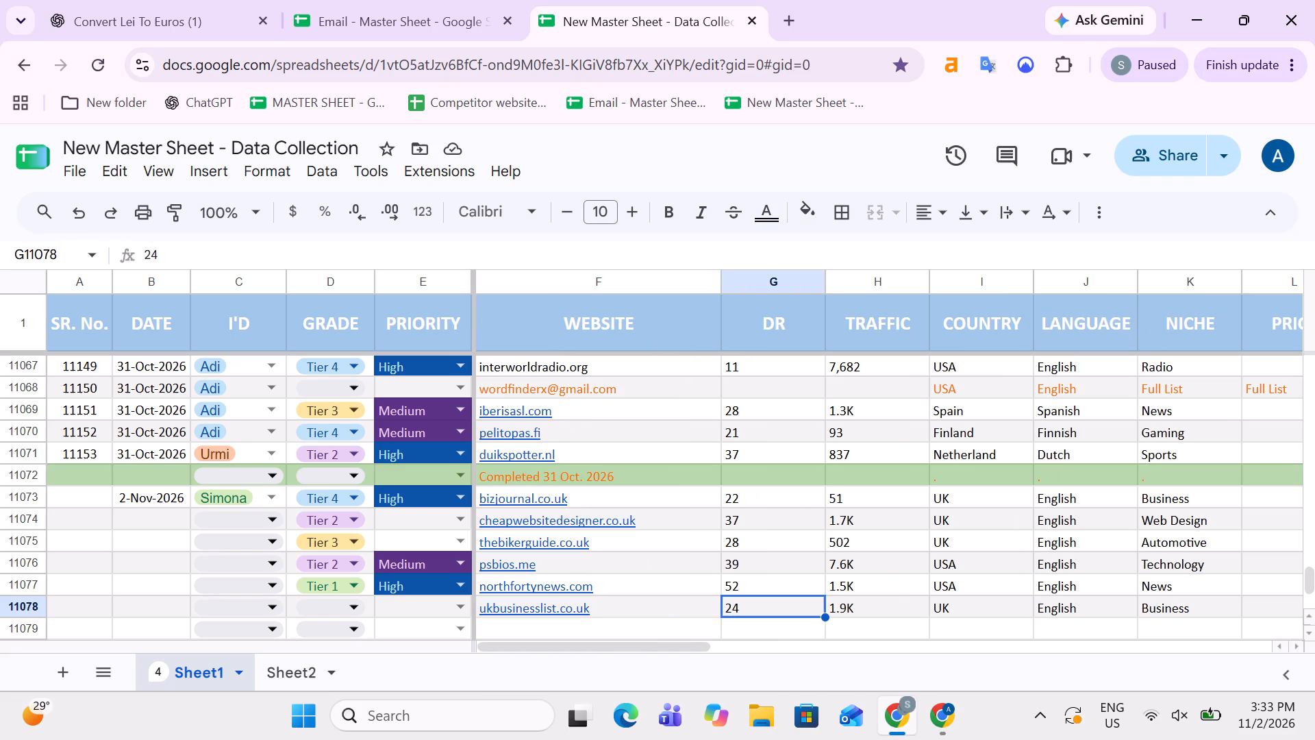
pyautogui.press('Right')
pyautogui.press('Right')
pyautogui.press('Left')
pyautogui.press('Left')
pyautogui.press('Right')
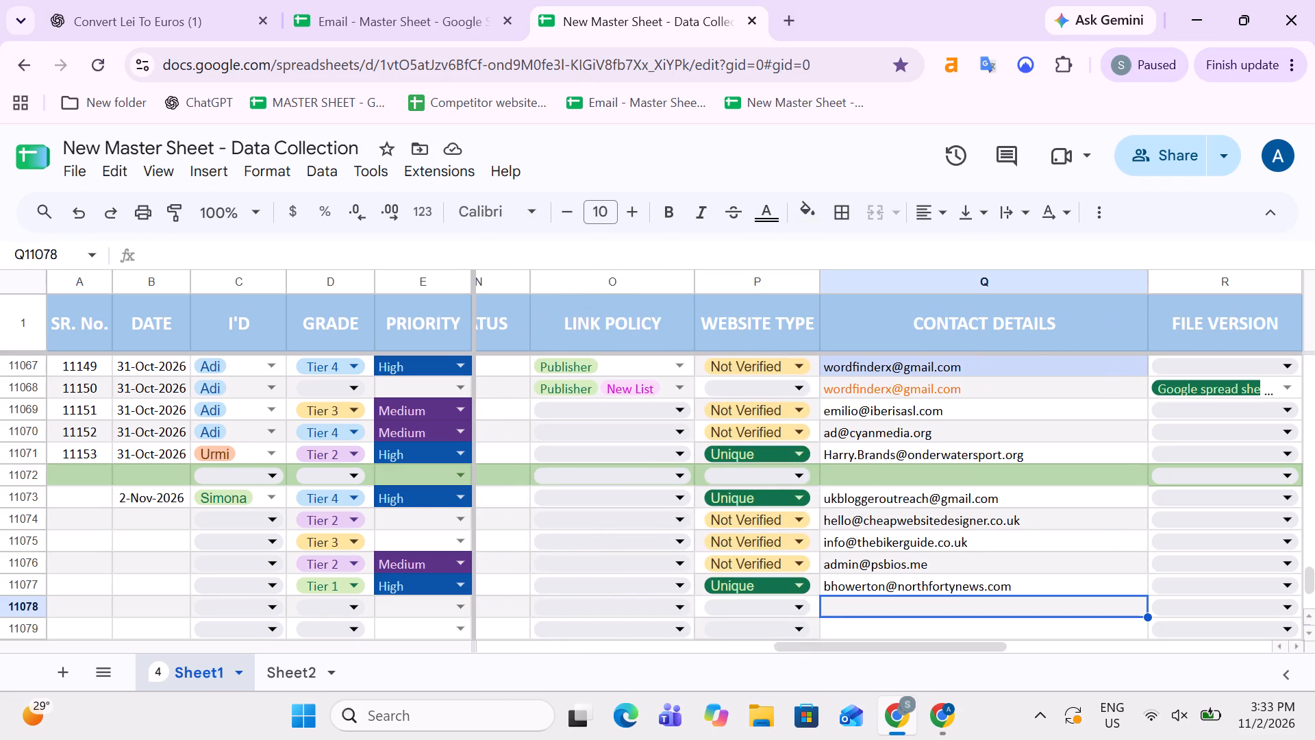
# Set the website type of ukbusinesslist.co.uk to Unique.
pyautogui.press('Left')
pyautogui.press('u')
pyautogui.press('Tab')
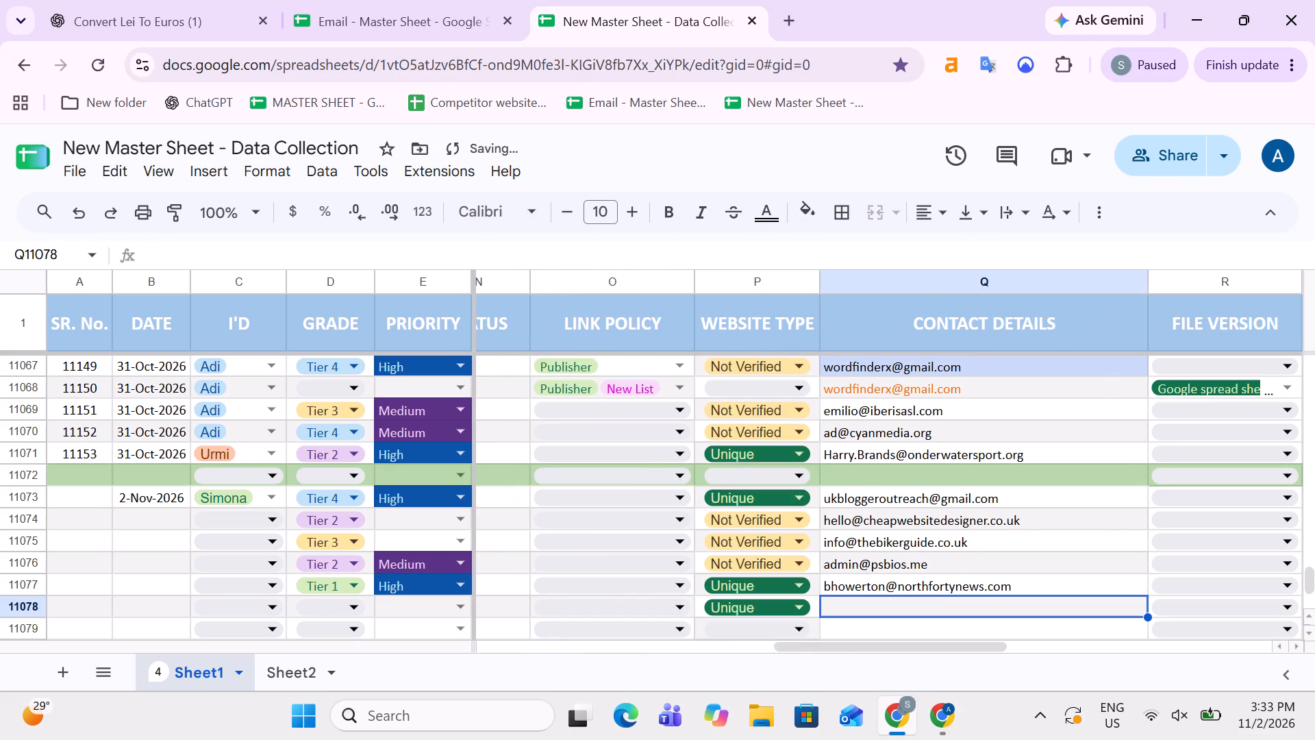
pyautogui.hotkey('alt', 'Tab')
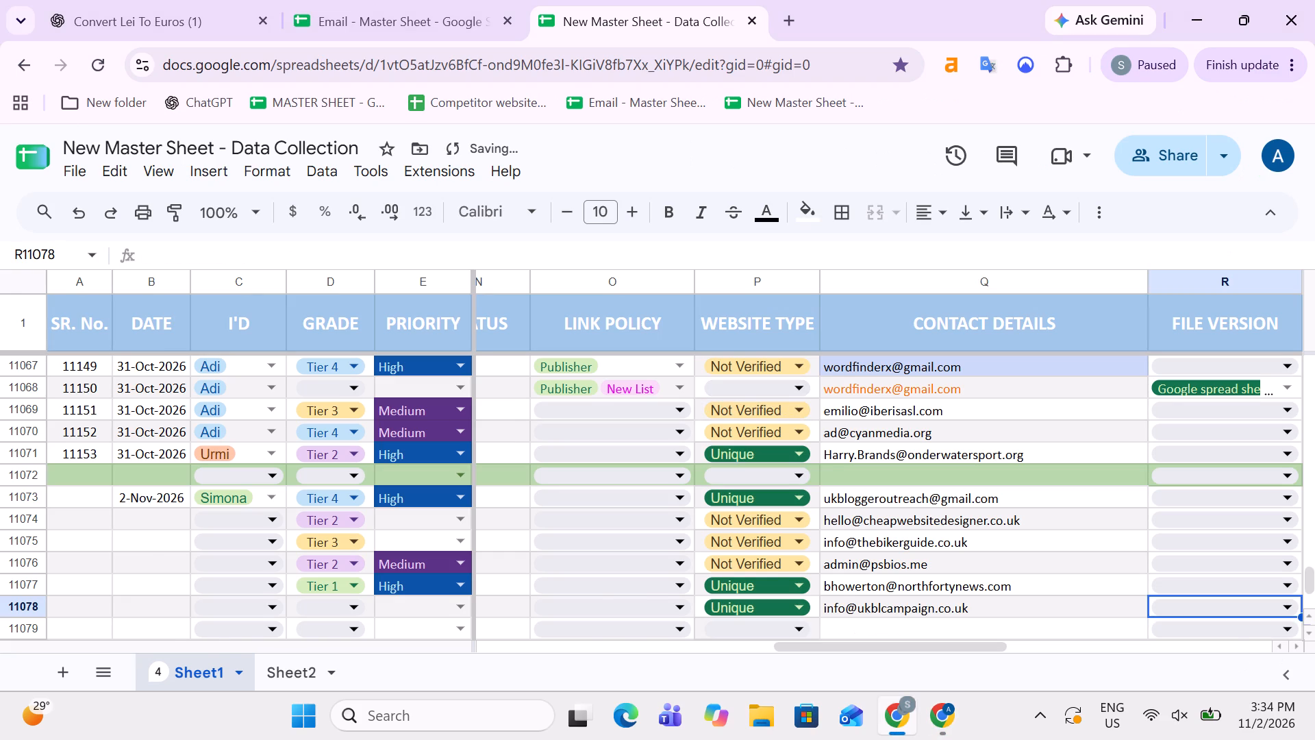
# Return to the UKBL email thread and read its earlier message on payment terms, inclusions and content requirements.
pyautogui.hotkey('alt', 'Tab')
pyautogui.scroll(4, 934, 354)
pyautogui.scroll(4, 753, 445)
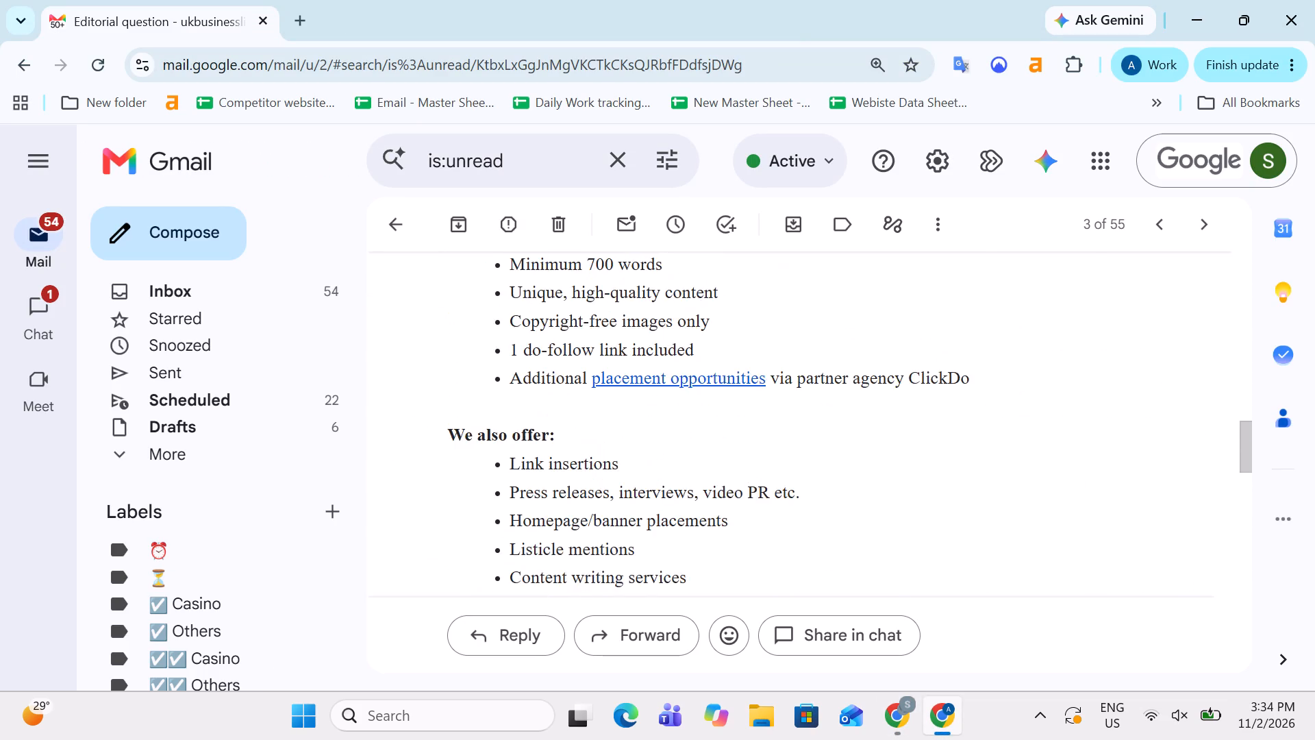
pyautogui.scroll(8, 726, 486)
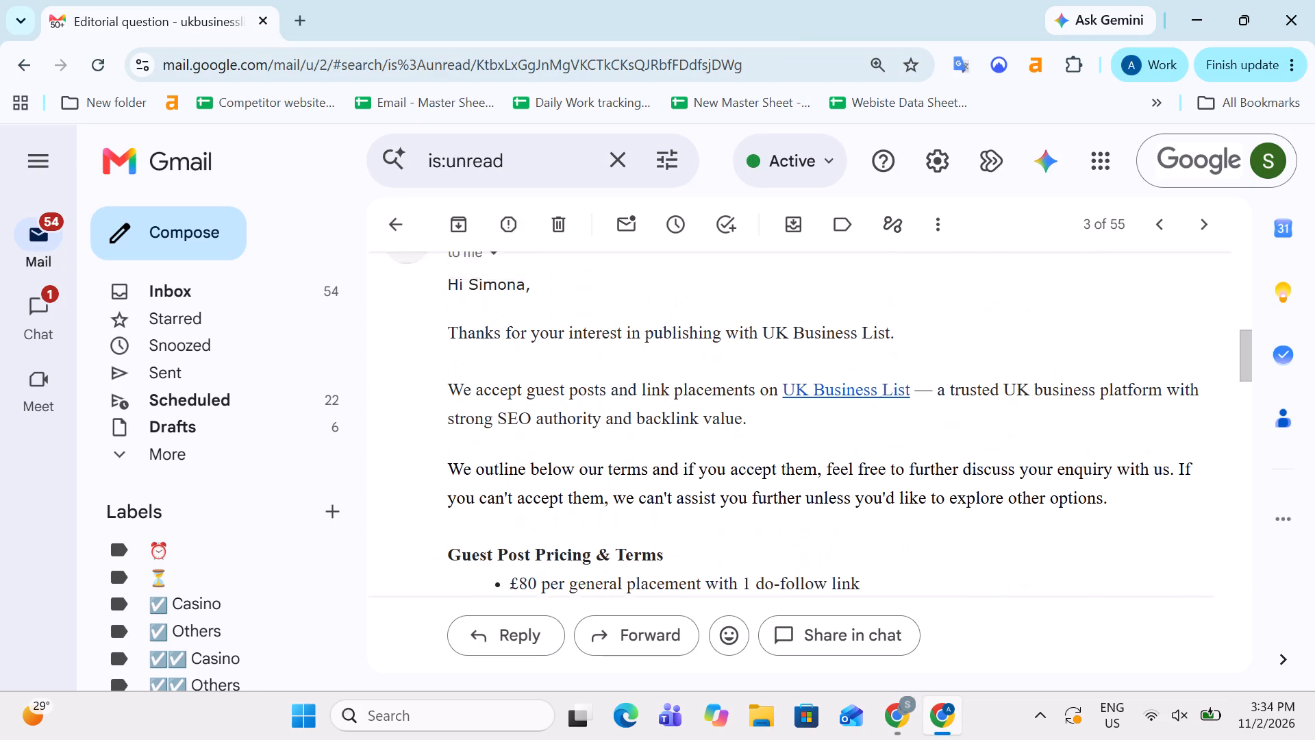
pyautogui.scroll(-6, 696, 476)
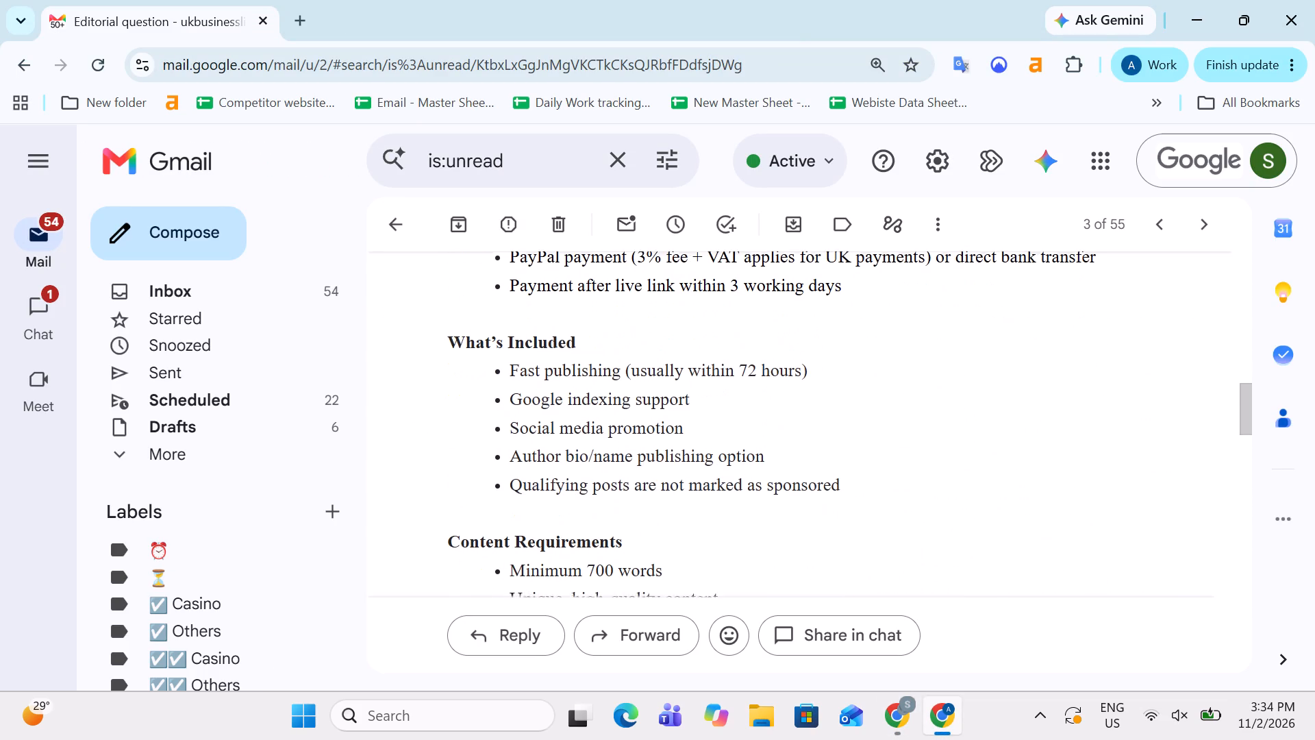
pyautogui.scroll(-2, 742, 498)
# Open the placement opportunities link in the UKBL email, look through ClickDo's list of media placement sites, and close the page.
pyautogui.click(716, 384)
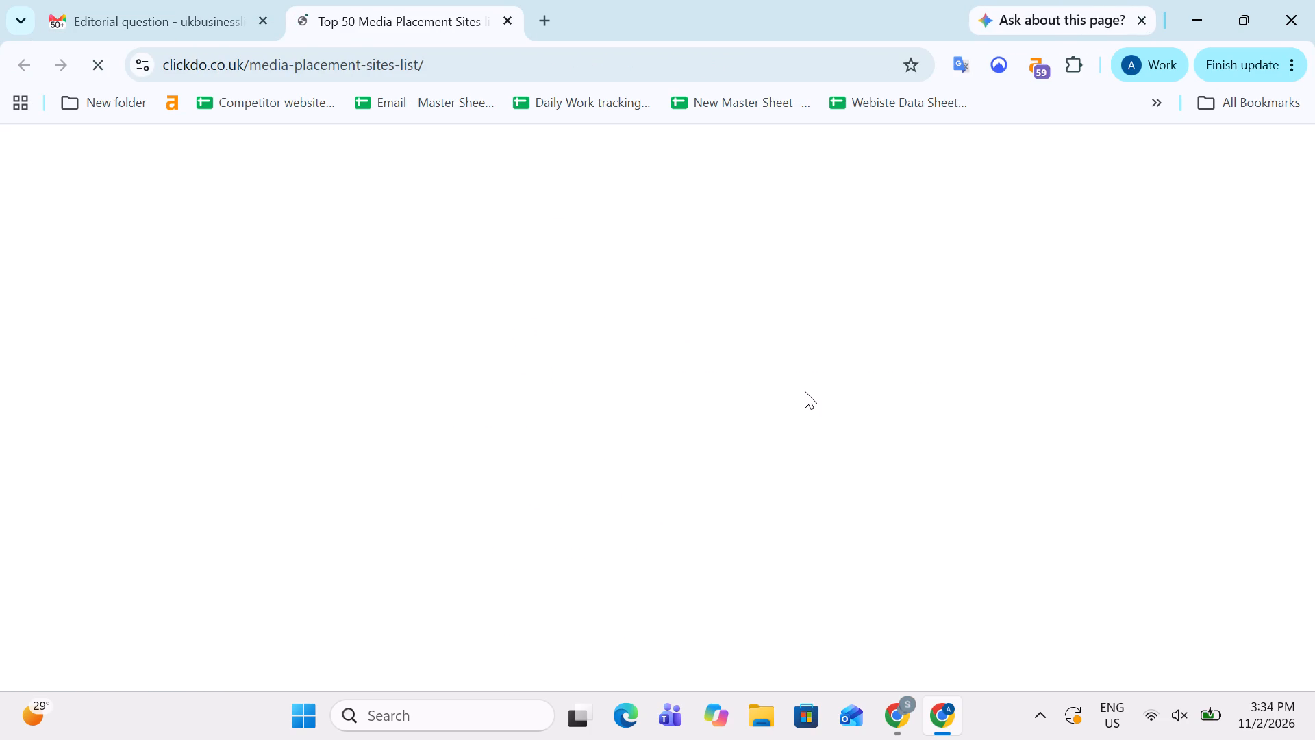
pyautogui.scroll(-6, 760, 417)
pyautogui.scroll(-2, 702, 399)
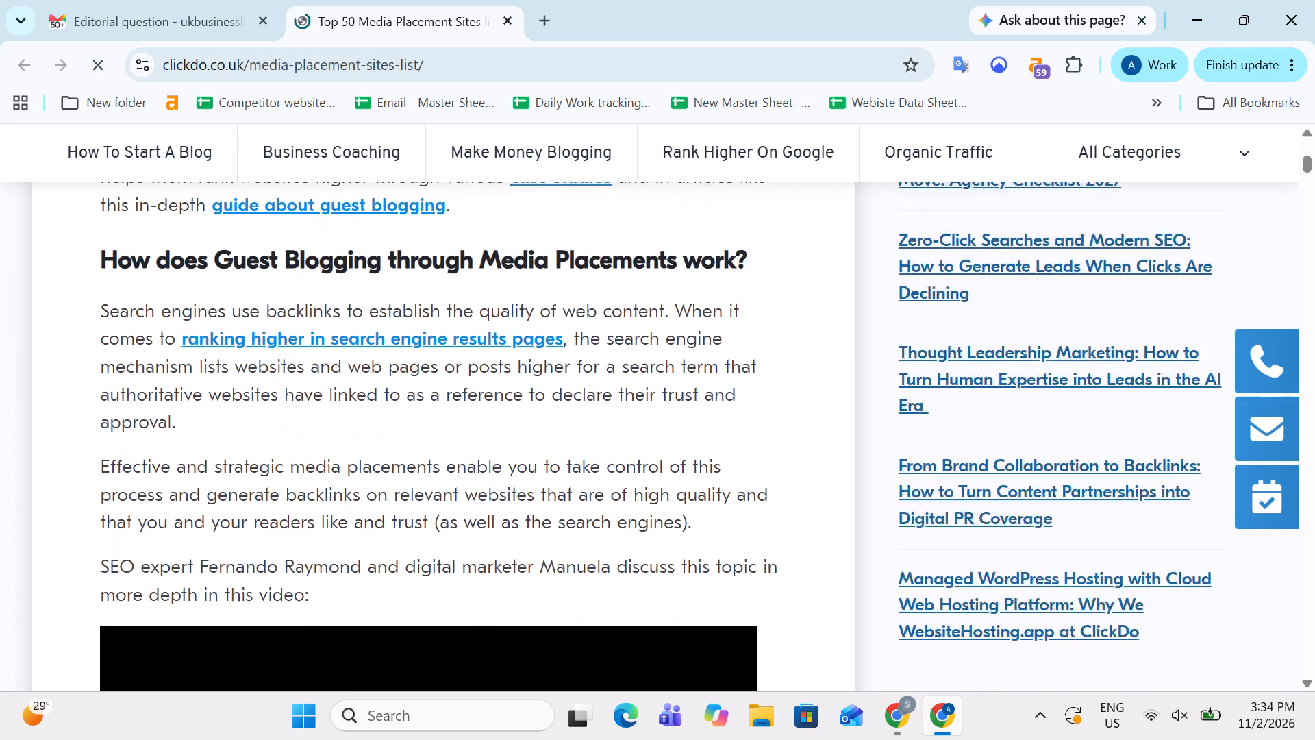
pyautogui.scroll(-18, 702, 399)
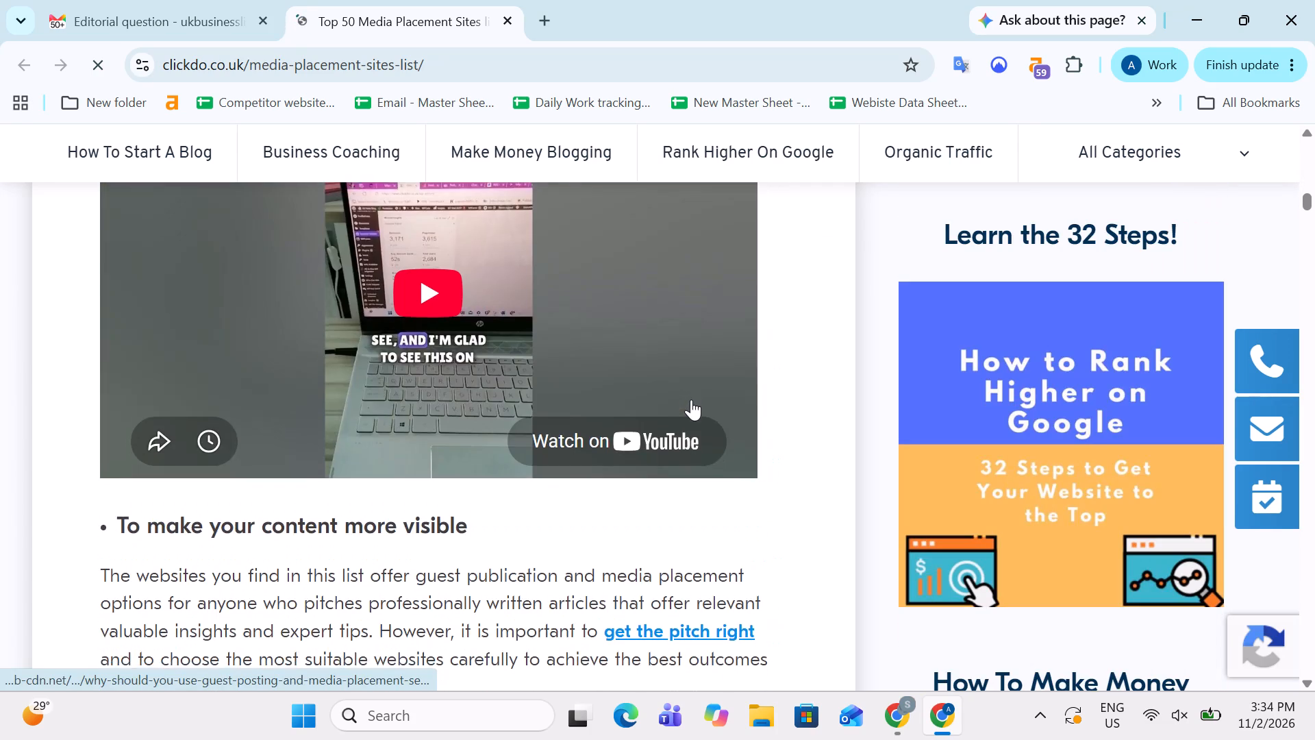
pyautogui.scroll(-6, 691, 399)
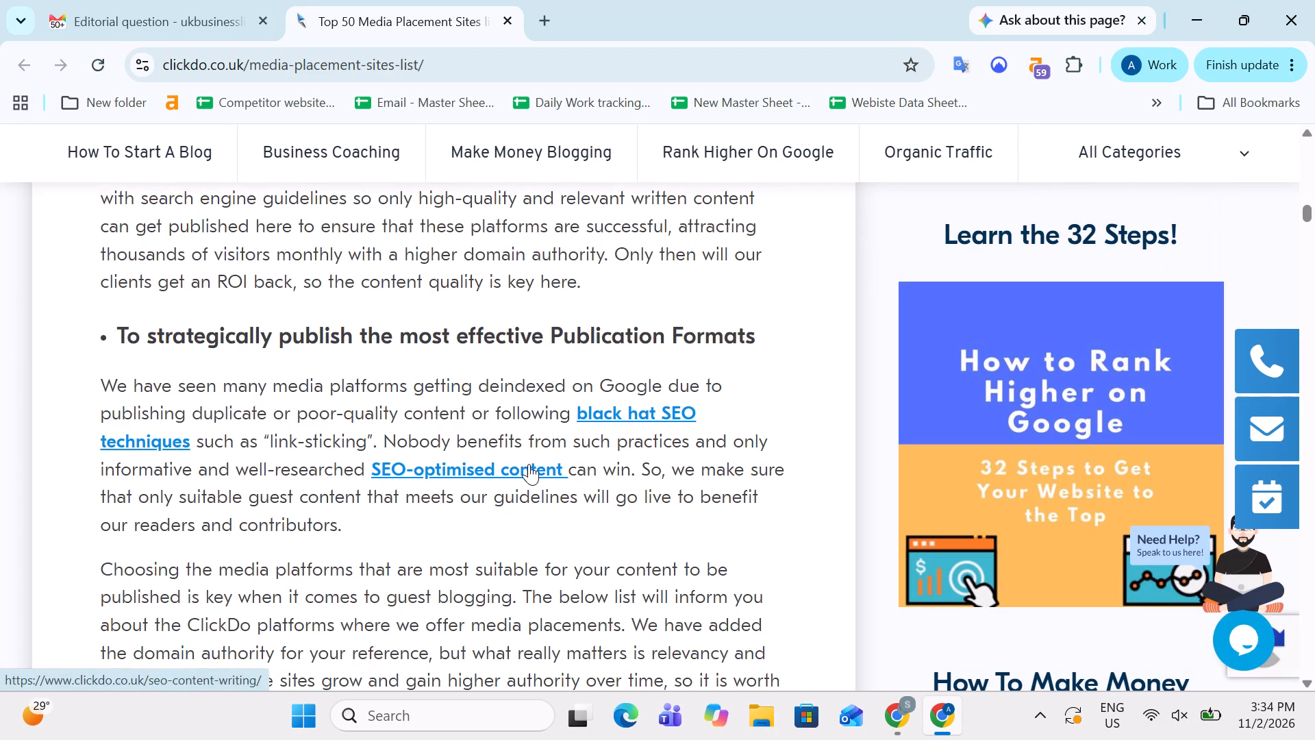
pyautogui.scroll(-10, 533, 460)
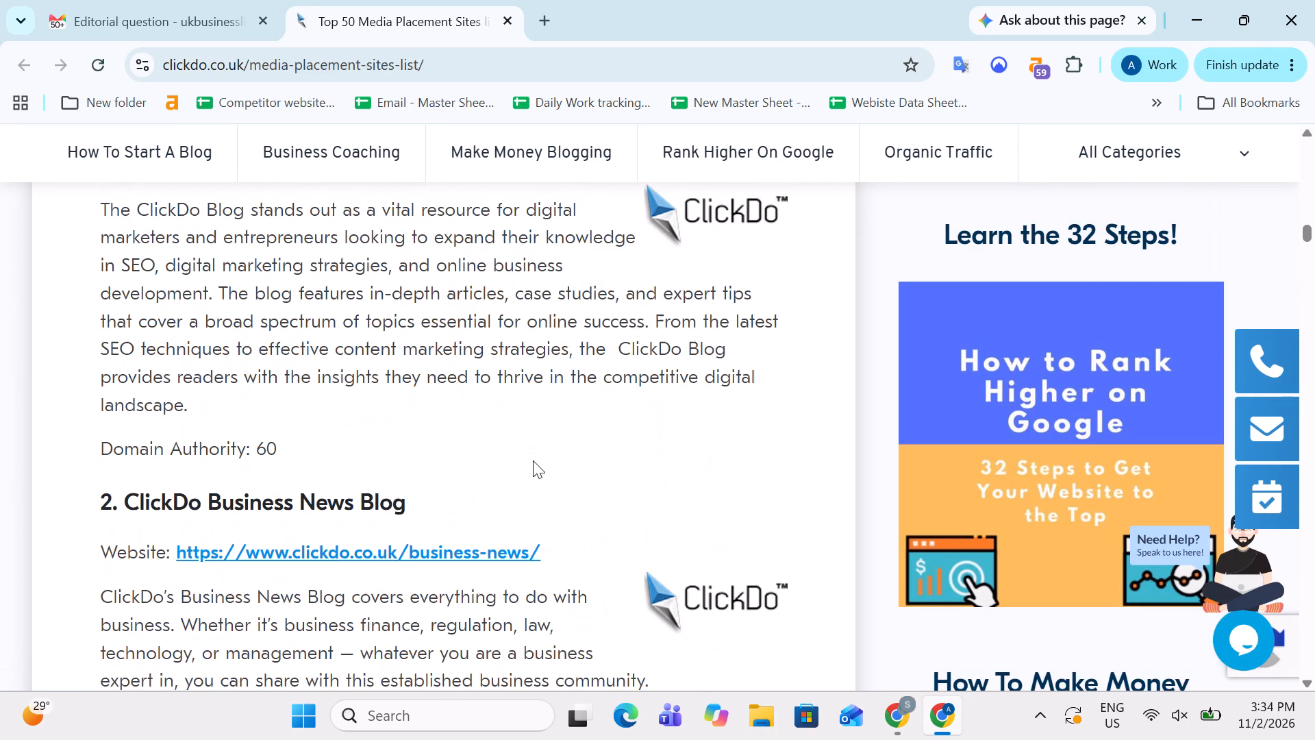
pyautogui.scroll(-5, 533, 460)
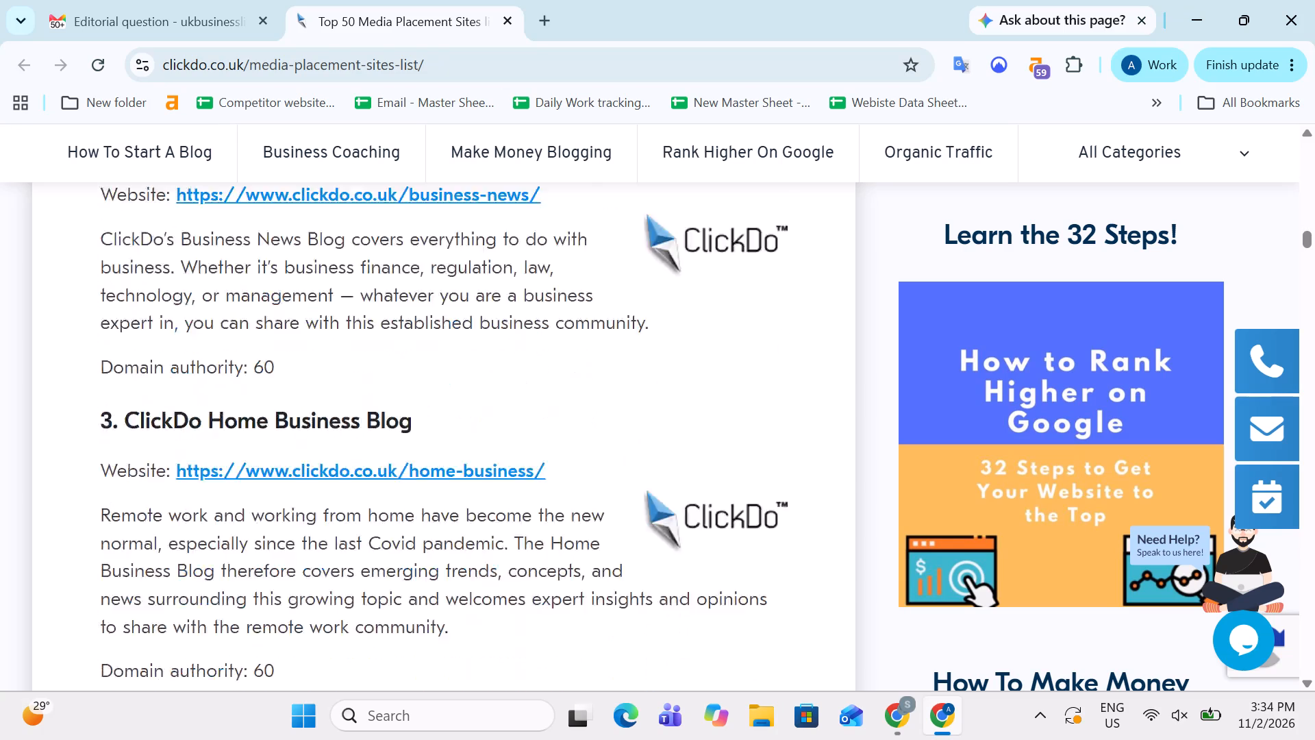
pyautogui.scroll(-2, 538, 448)
pyautogui.scroll(-12, 458, 412)
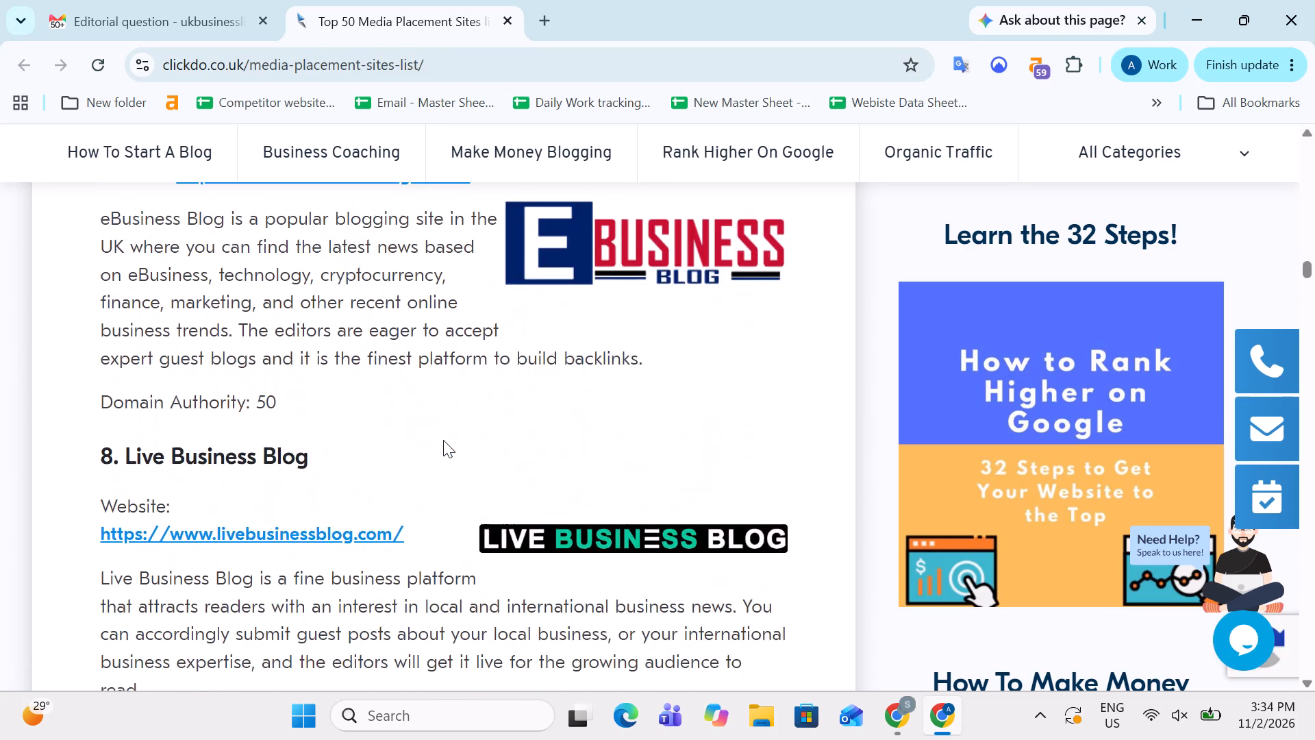
pyautogui.scroll(-16, 443, 440)
pyautogui.scroll(-7, 431, 454)
pyautogui.scroll(-14, 442, 443)
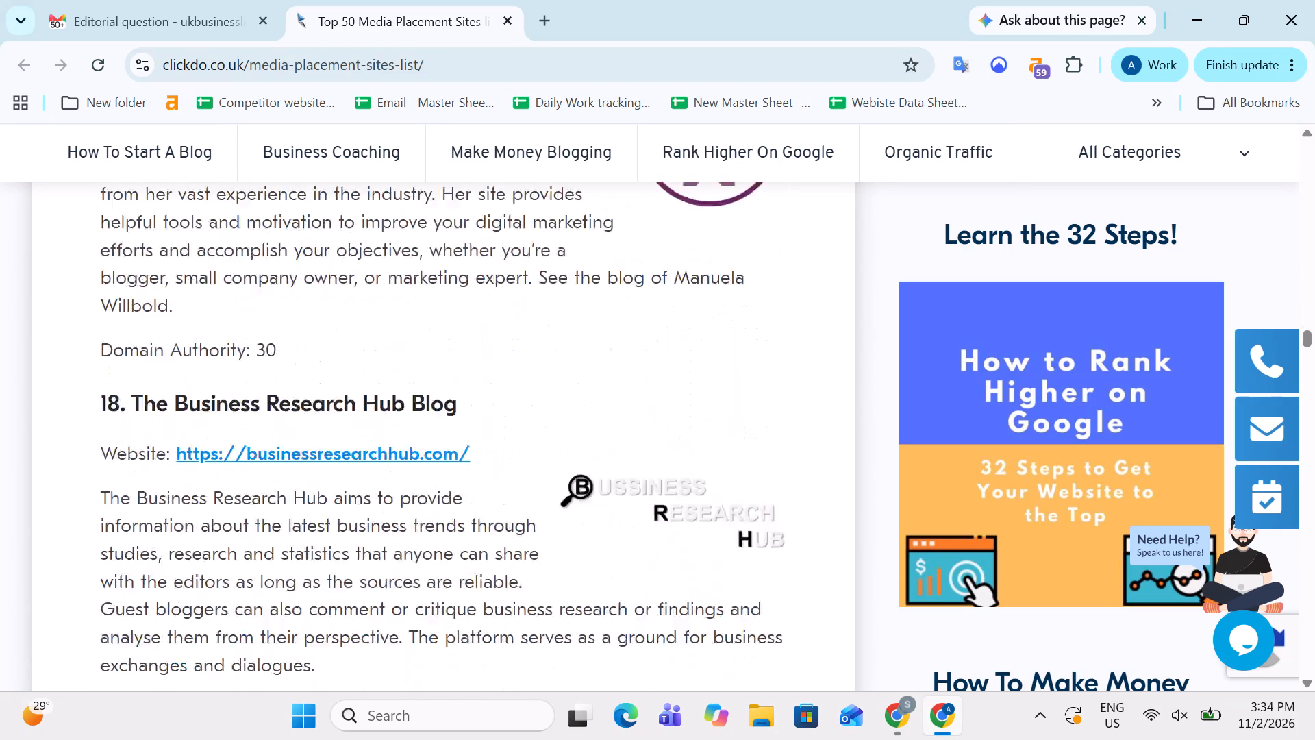
pyautogui.scroll(-19, 629, 369)
pyautogui.scroll(-14, 630, 373)
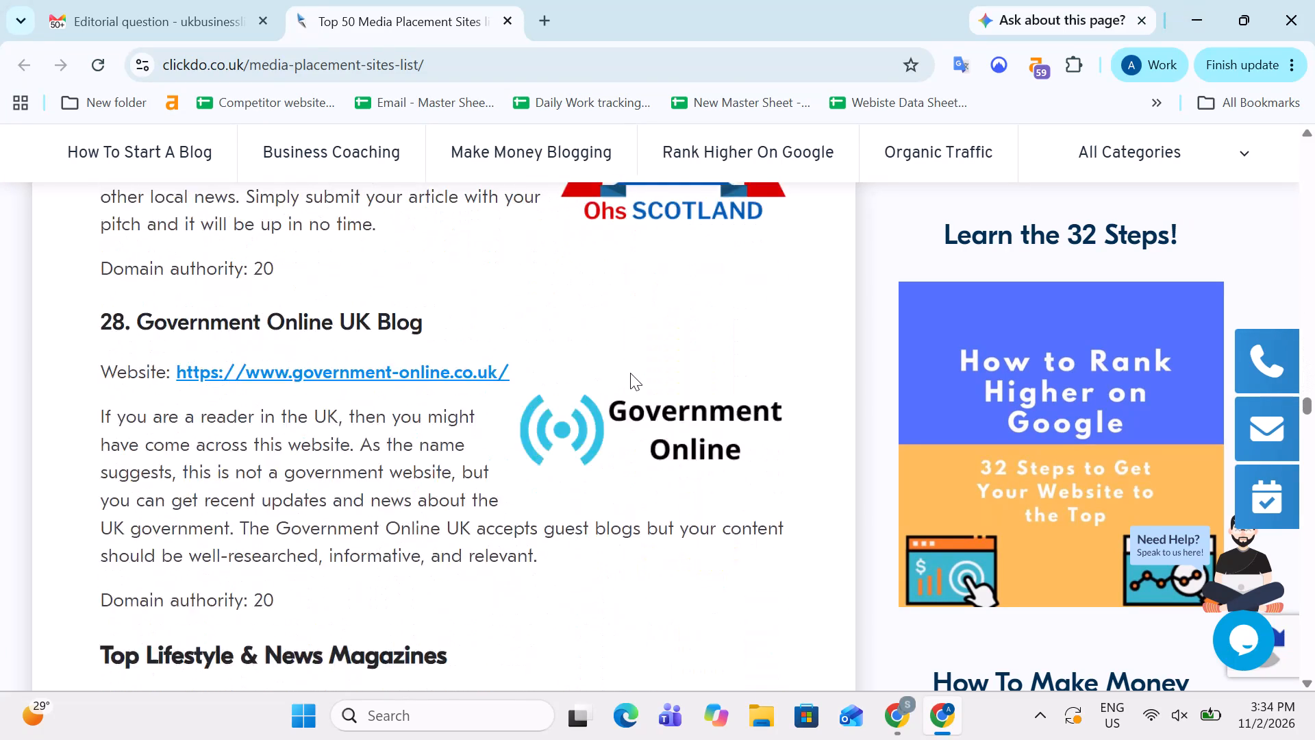
pyautogui.scroll(-11, 630, 373)
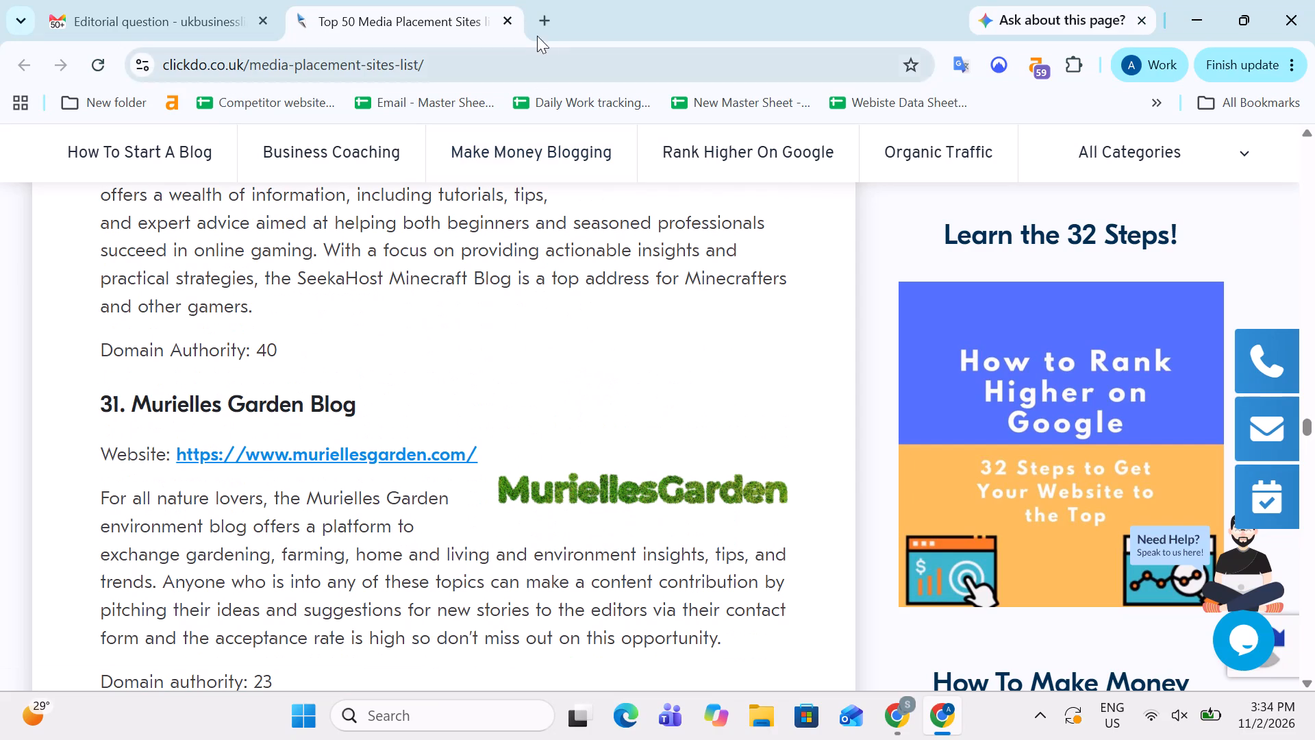
pyautogui.scroll(-2, 498, 302)
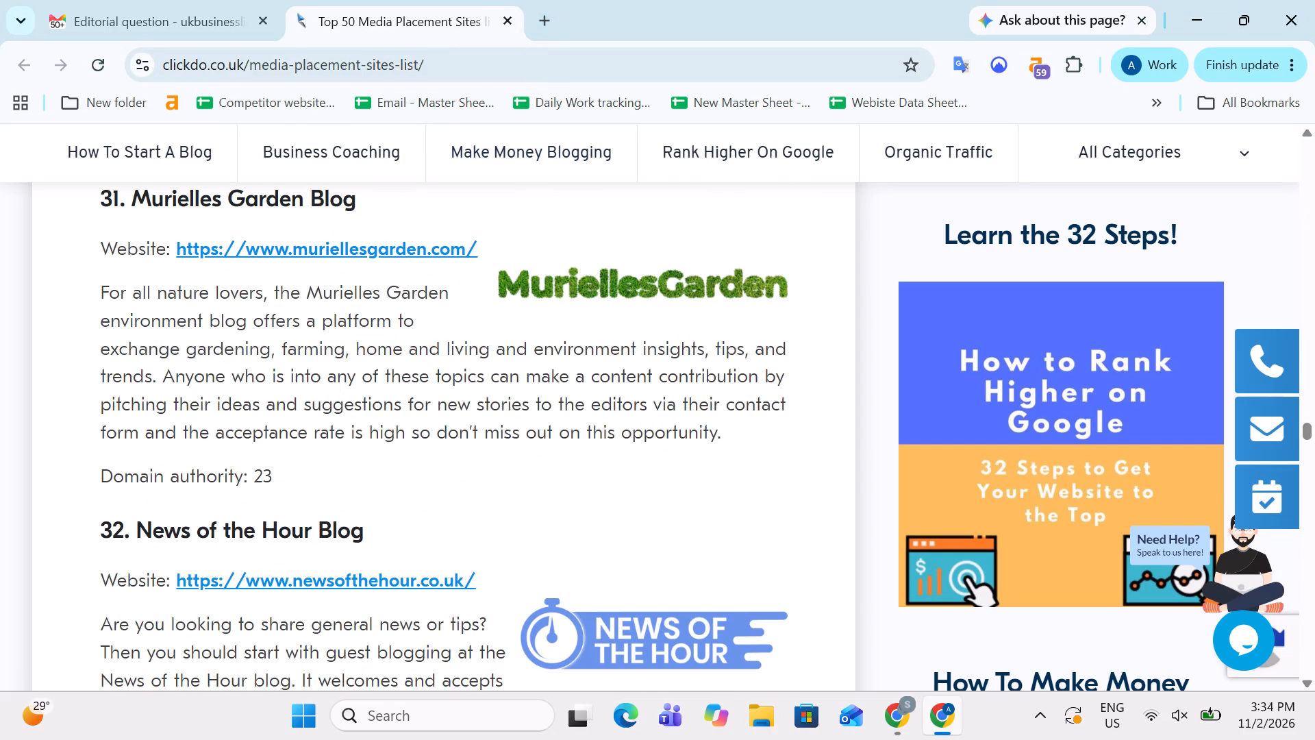
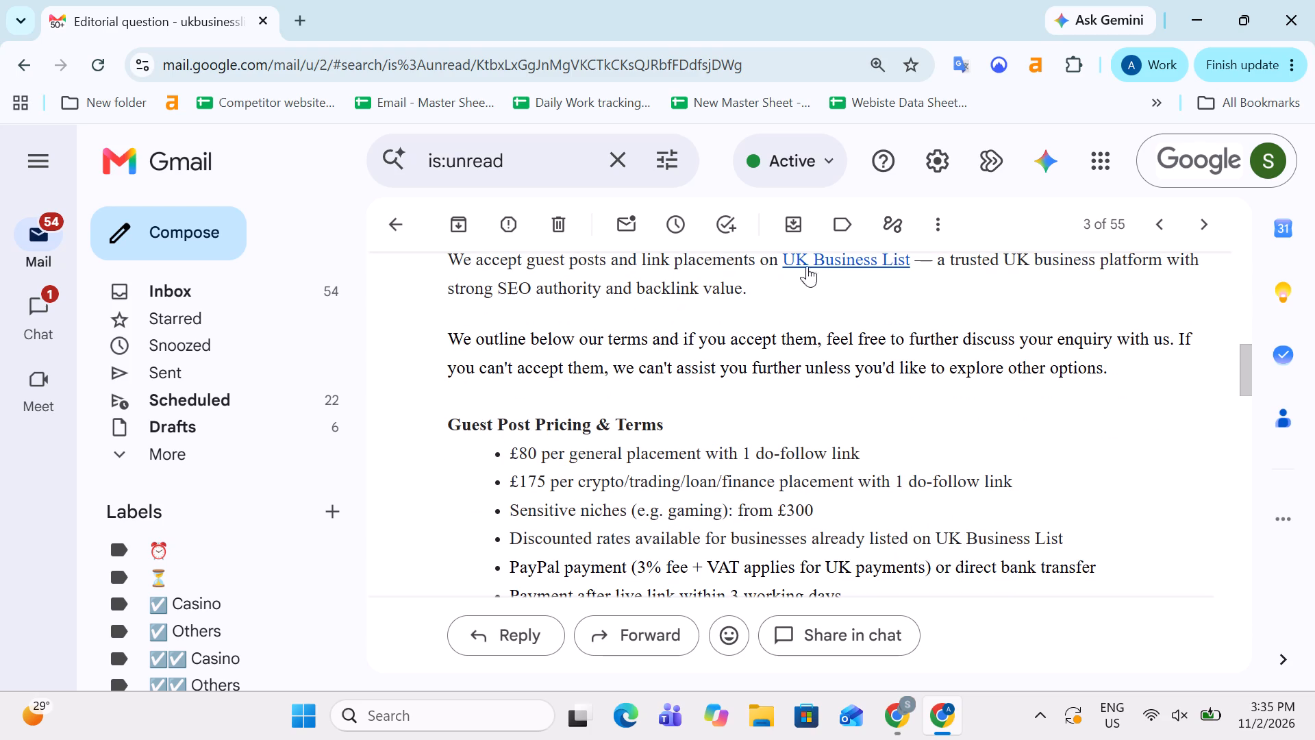
pyautogui.click(835, 258)
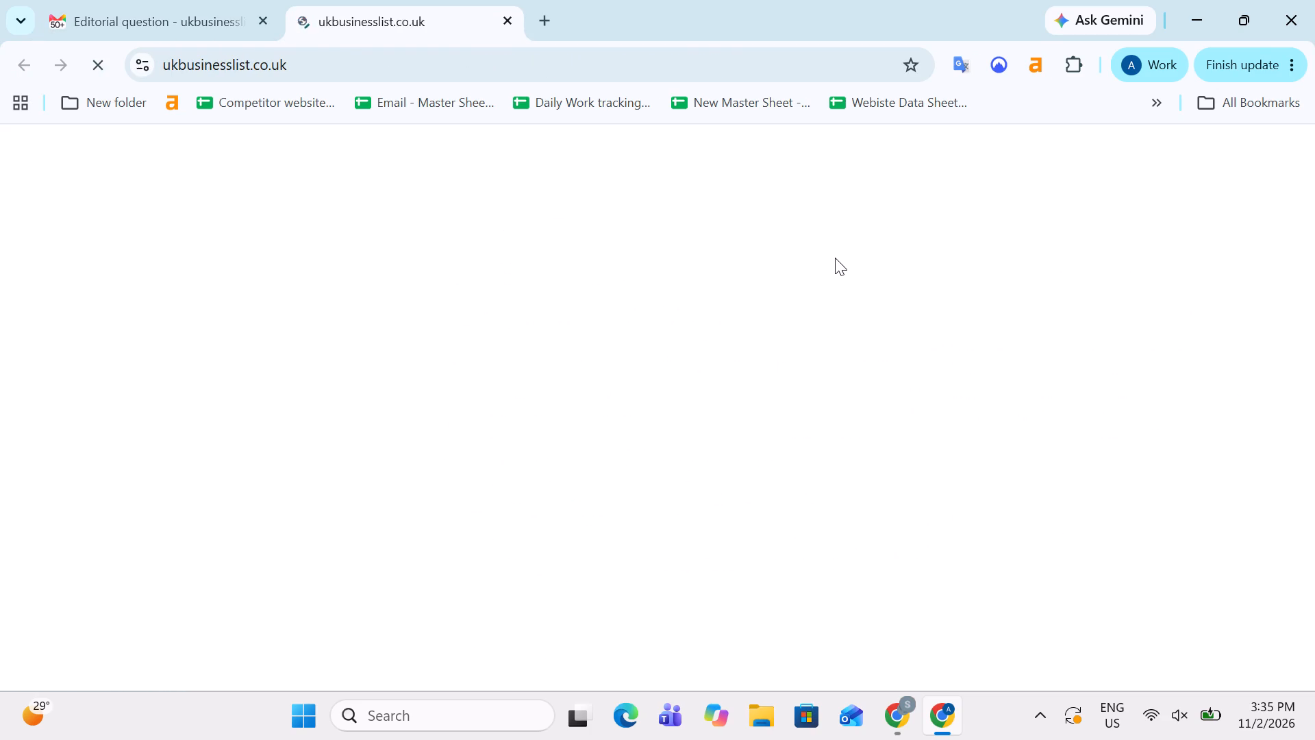
pyautogui.scroll(-3, 764, 421)
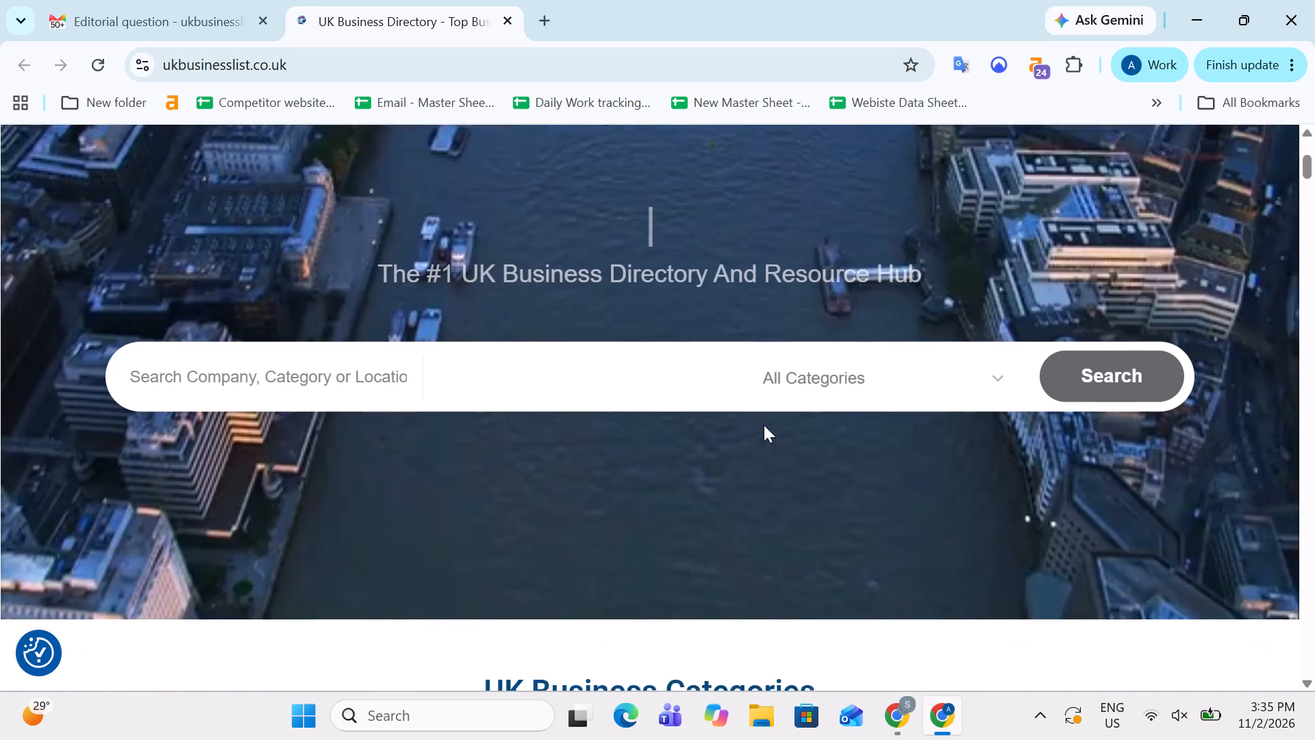
pyautogui.scroll(-1, 764, 425)
pyautogui.scroll(-8, 728, 471)
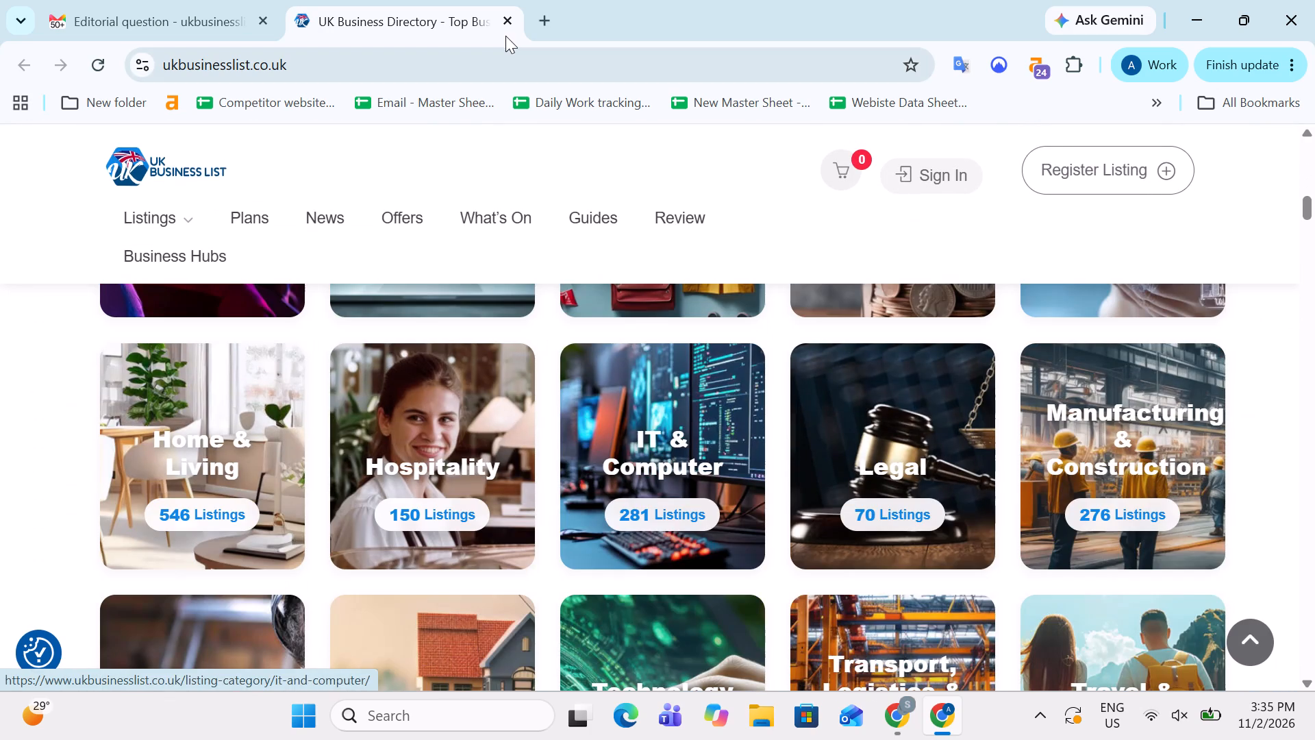
pyautogui.click(511, 22)
pyautogui.scroll(-2, 861, 447)
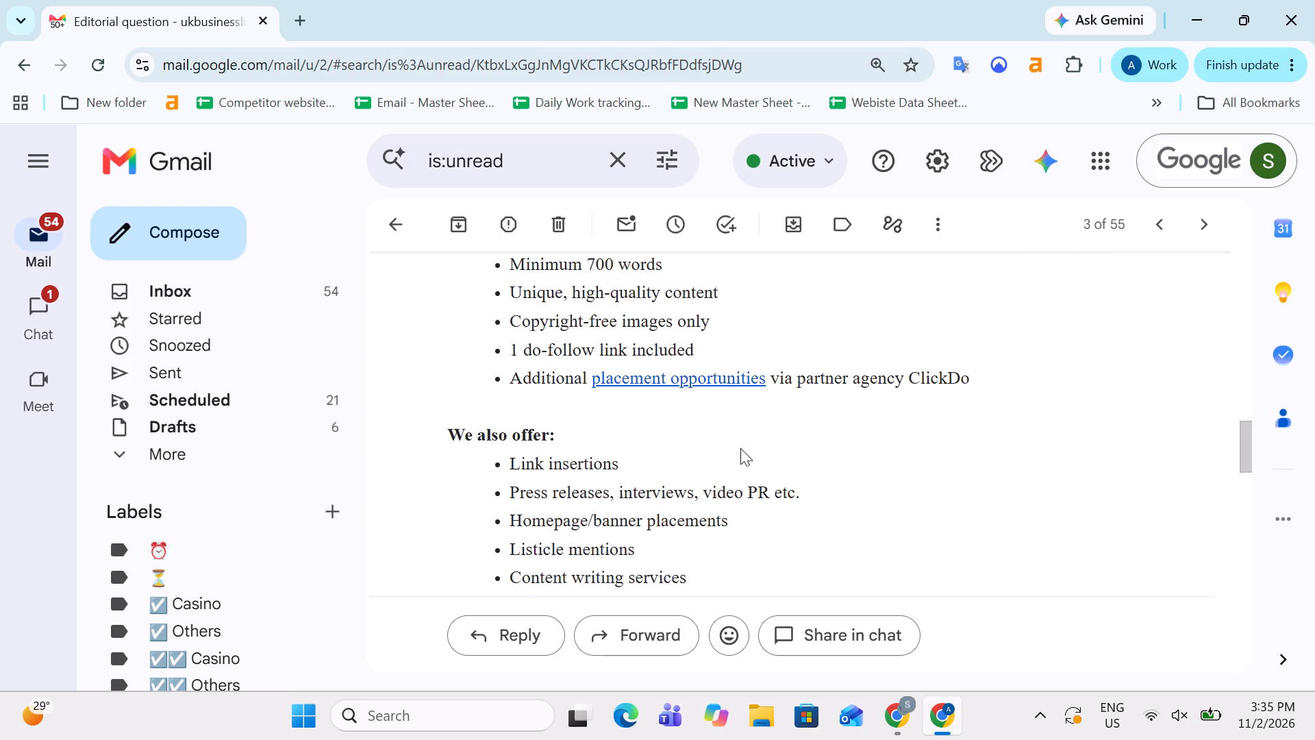
pyautogui.scroll(-4, 740, 445)
pyautogui.scroll(-3, 659, 469)
pyautogui.scroll(1, 655, 470)
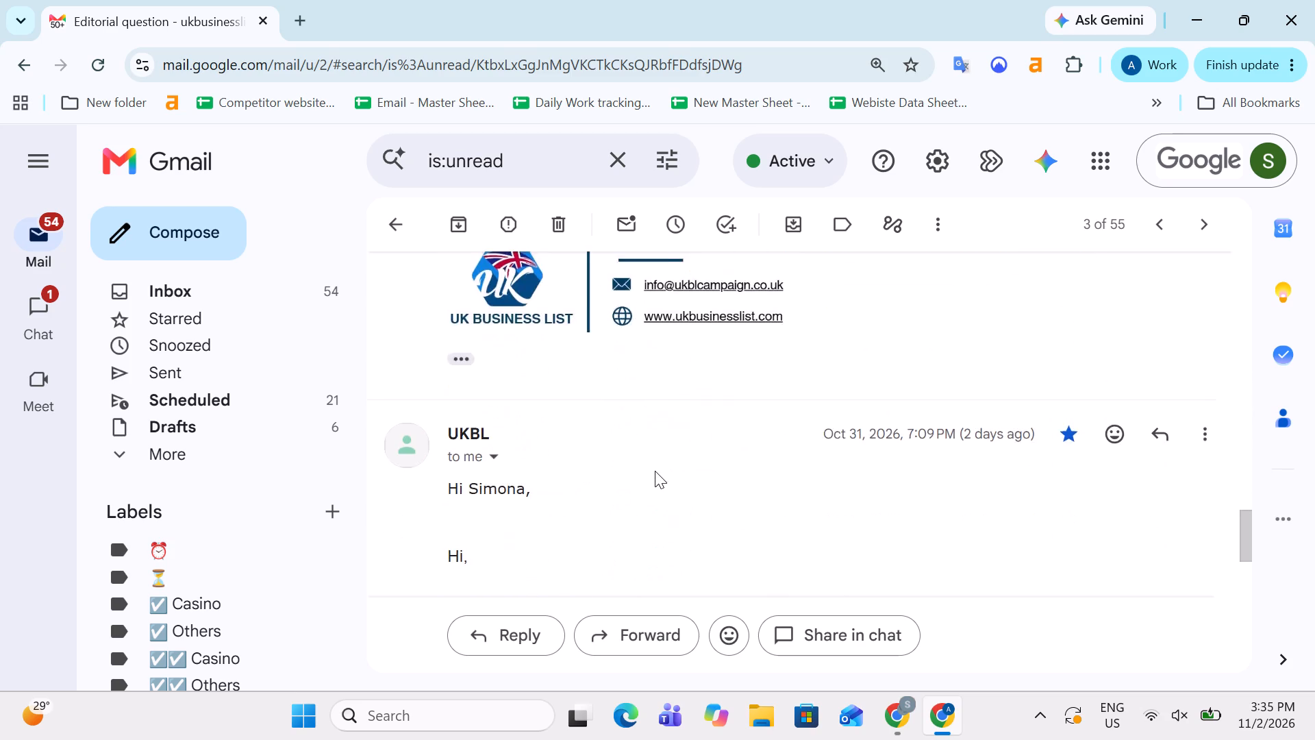
pyautogui.scroll(2, 655, 471)
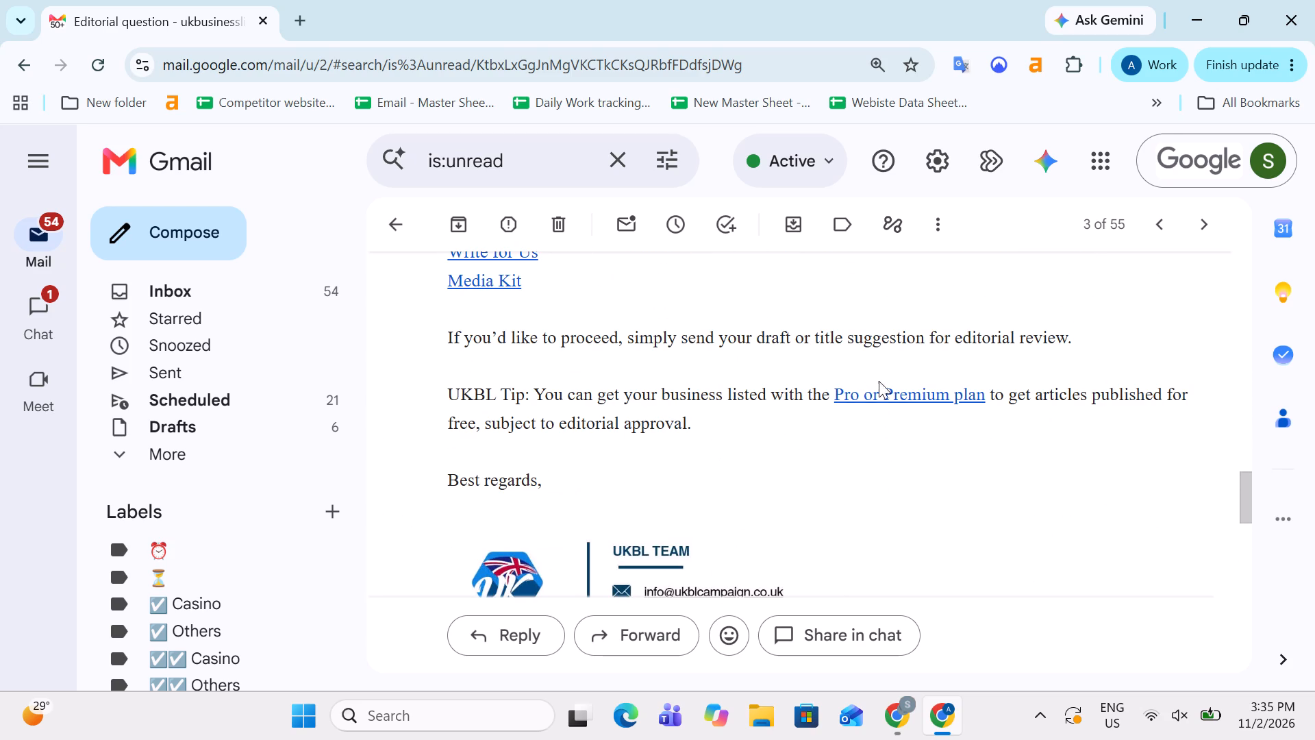
# Open the Pro or Premium plan page linked in the email, review the listing plans, and close it.
pyautogui.click(883, 397)
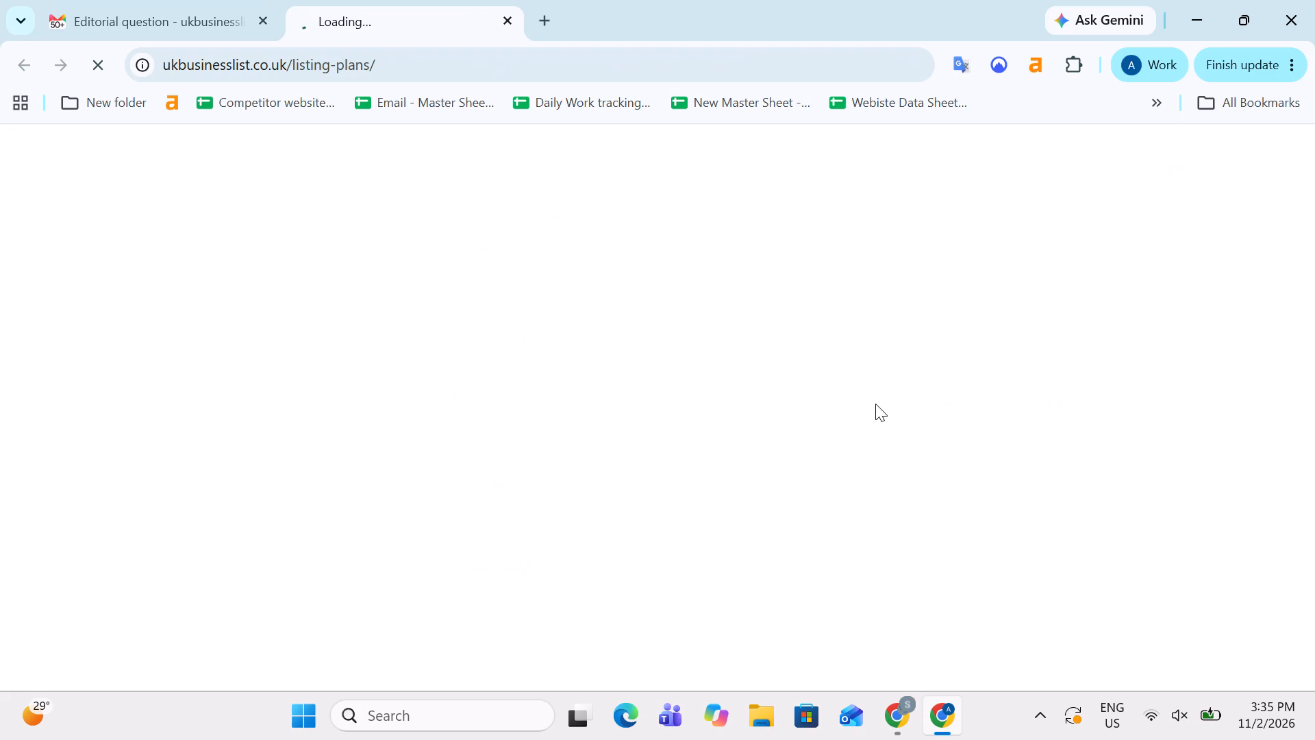
pyautogui.scroll(-3, 686, 392)
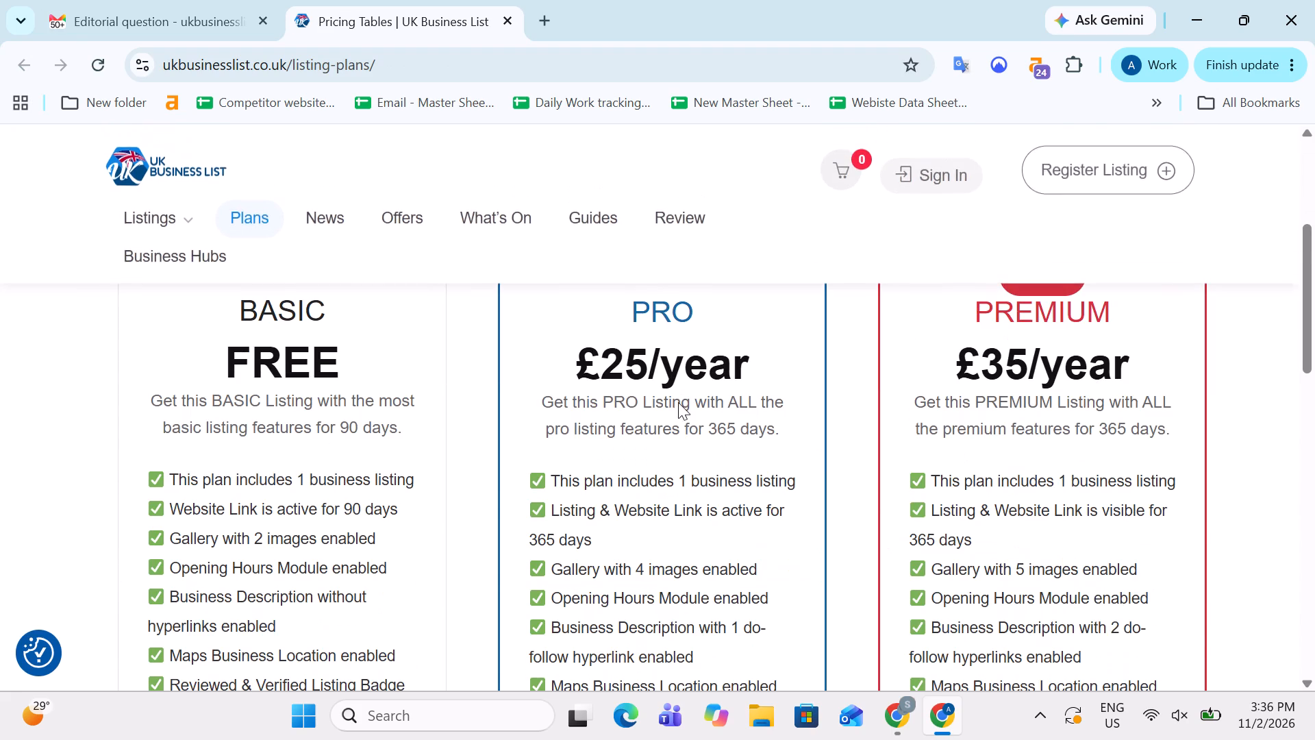
pyautogui.scroll(-5, 687, 435)
pyautogui.scroll(-10, 703, 503)
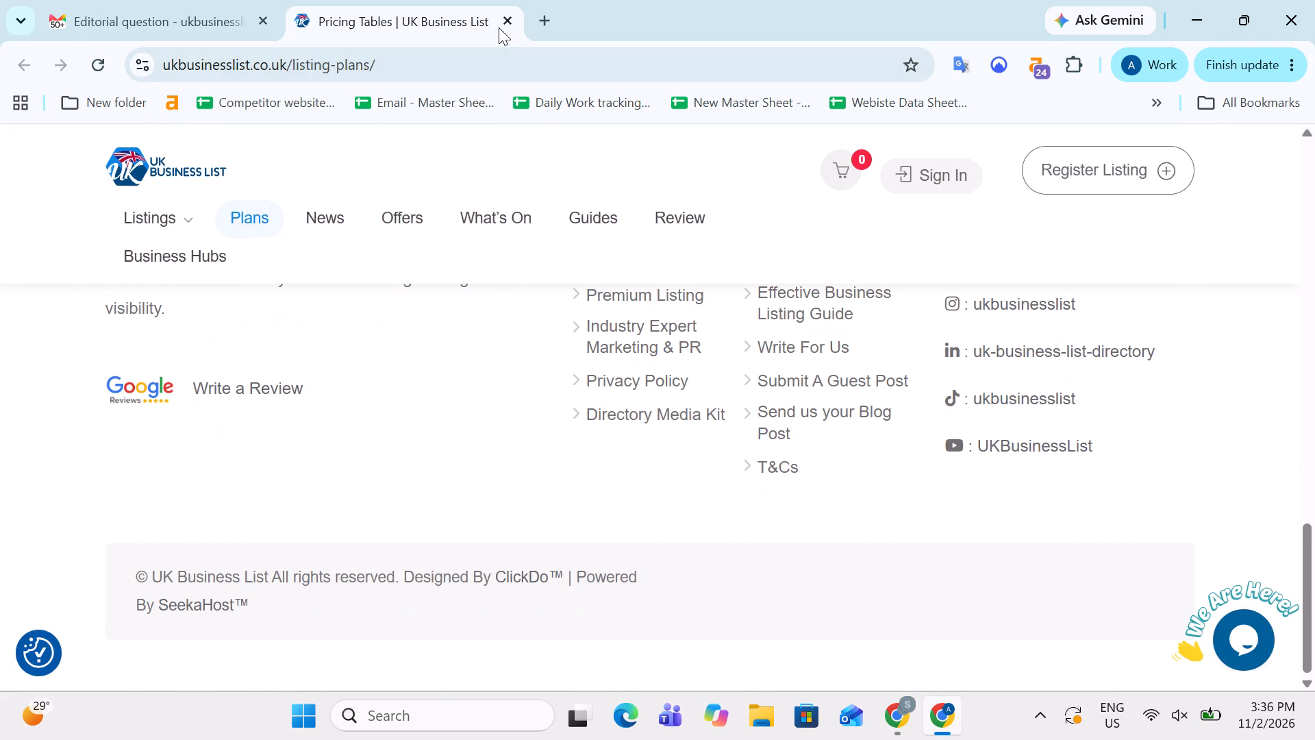
pyautogui.click(503, 23)
# Copy the UK Business List sender's email address and paste it as contact details in the data-collection sheet row below ukbusinesslist.co.uk.
pyautogui.scroll(7, 591, 420)
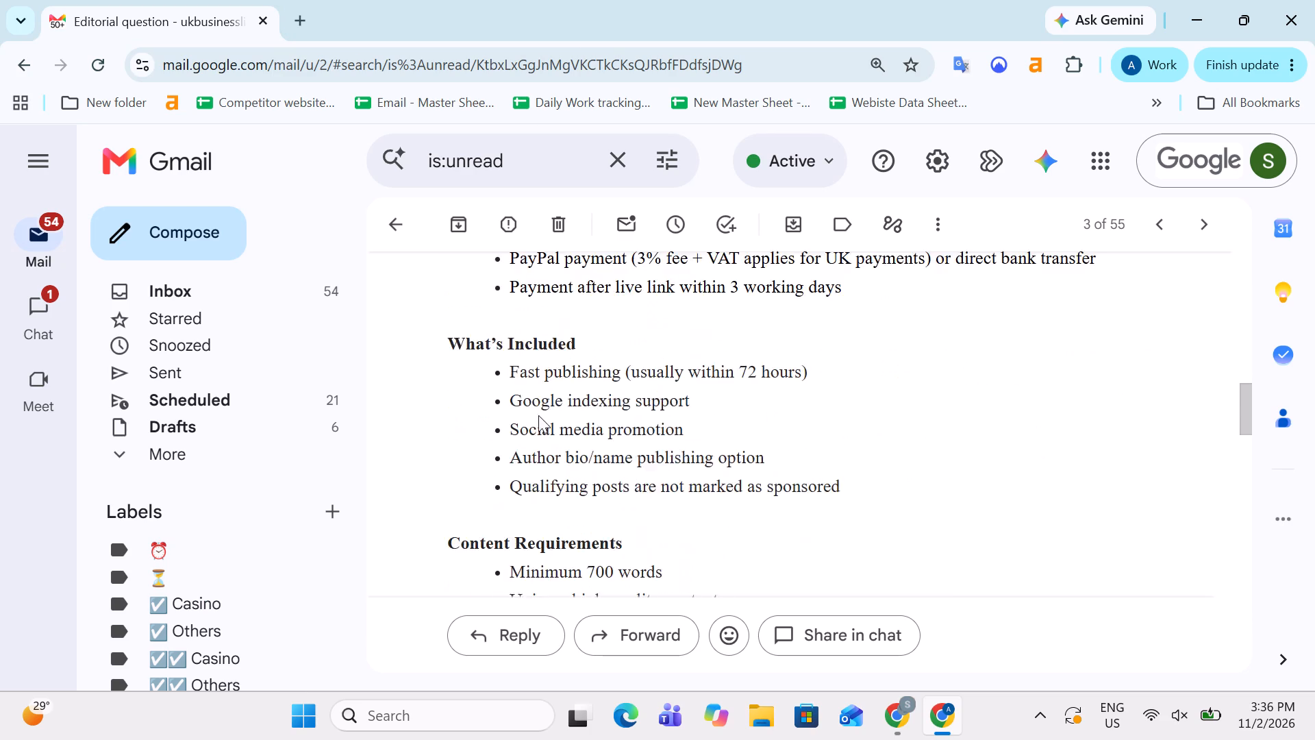
pyautogui.scroll(7, 538, 415)
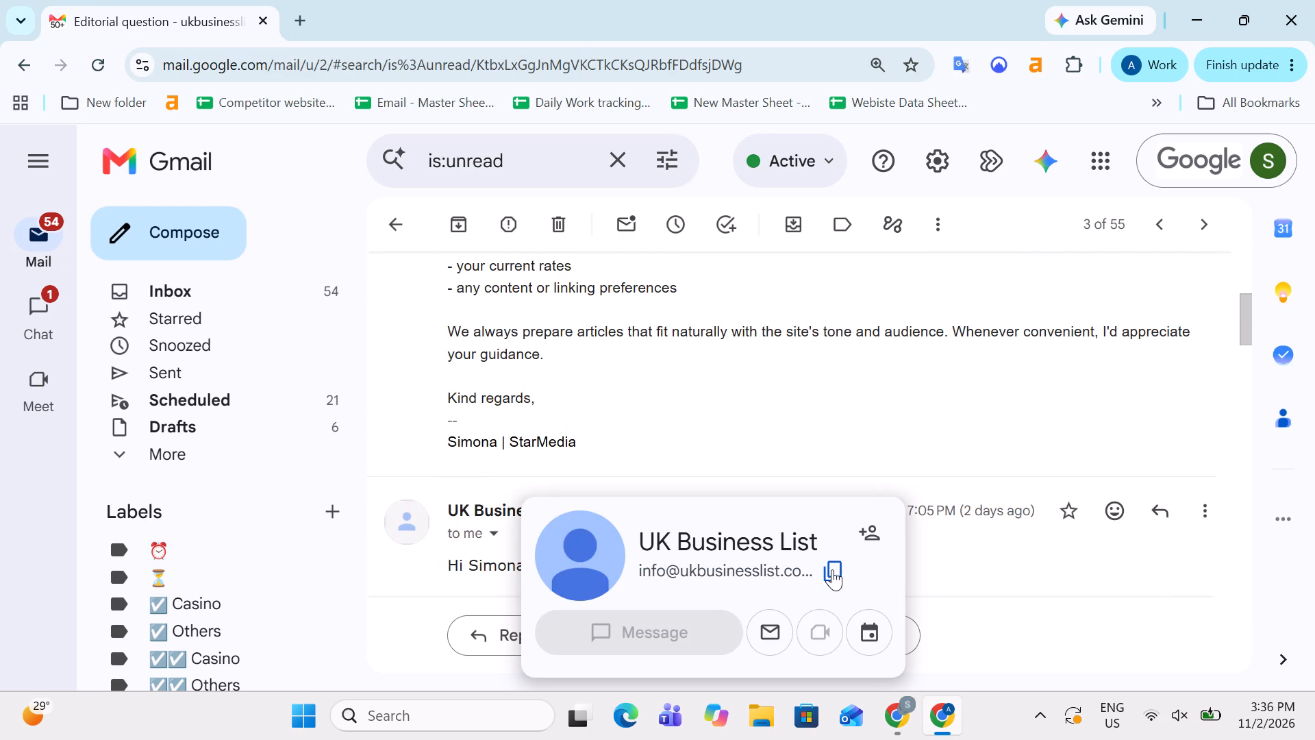
pyautogui.click(832, 569)
pyautogui.hotkey('alt', 'Tab')
pyautogui.press('Right')
pyautogui.press('Left')
pyautogui.press('Left')
pyautogui.press('Left')
pyautogui.press('Down')
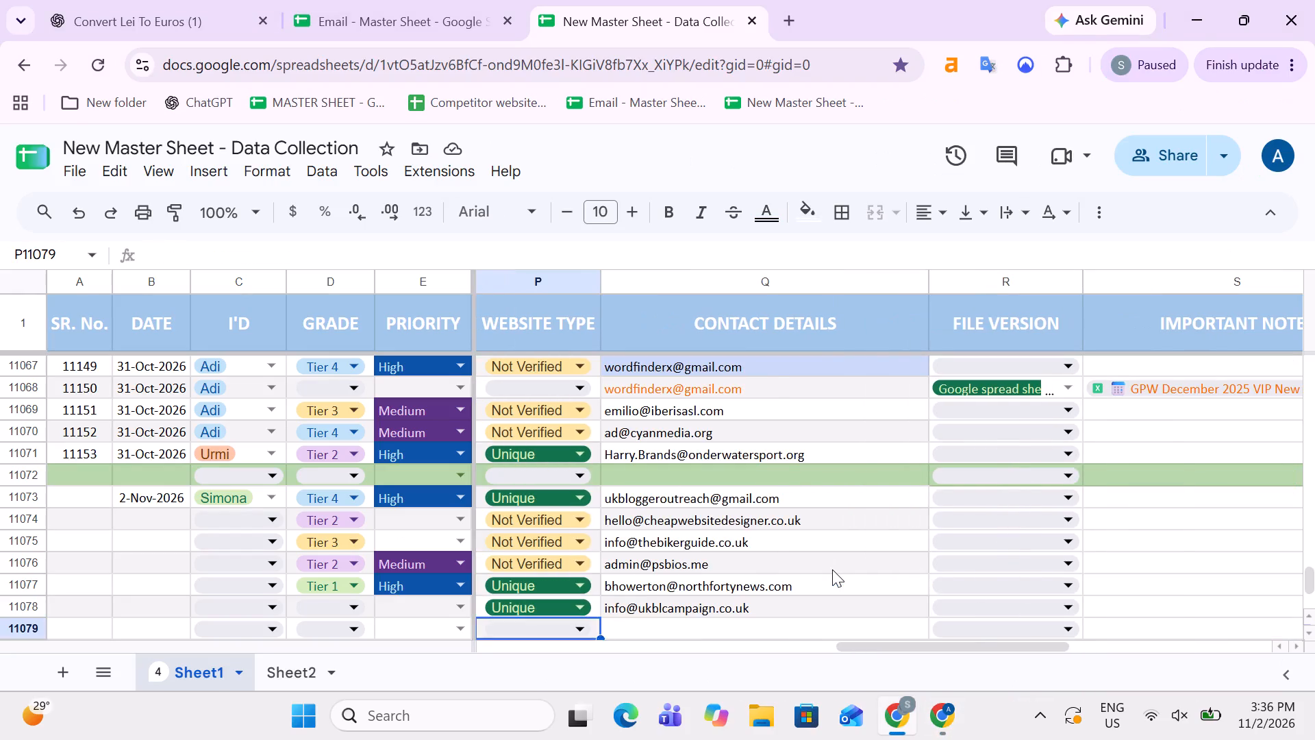
pyautogui.press('Right')
pyautogui.hotkey('ctrl', 'v')
# Paste the same sender email address into the Website cell of row 11079.
pyautogui.press('Left')
pyautogui.press('Left')
pyautogui.press('Left')
pyautogui.press('Left')
pyautogui.press('Left')
pyautogui.press('Left')
pyautogui.press('Left')
pyautogui.press('Left')
pyautogui.press('Left')
pyautogui.press('Left')
pyautogui.press('Left')
pyautogui.press('Left')
pyautogui.press('Left')
pyautogui.press('Left')
pyautogui.press('Left')
pyautogui.press('Left')
pyautogui.press('Left')
pyautogui.press('Left')
pyautogui.press('Left')
pyautogui.press('Left')
pyautogui.press('Right')
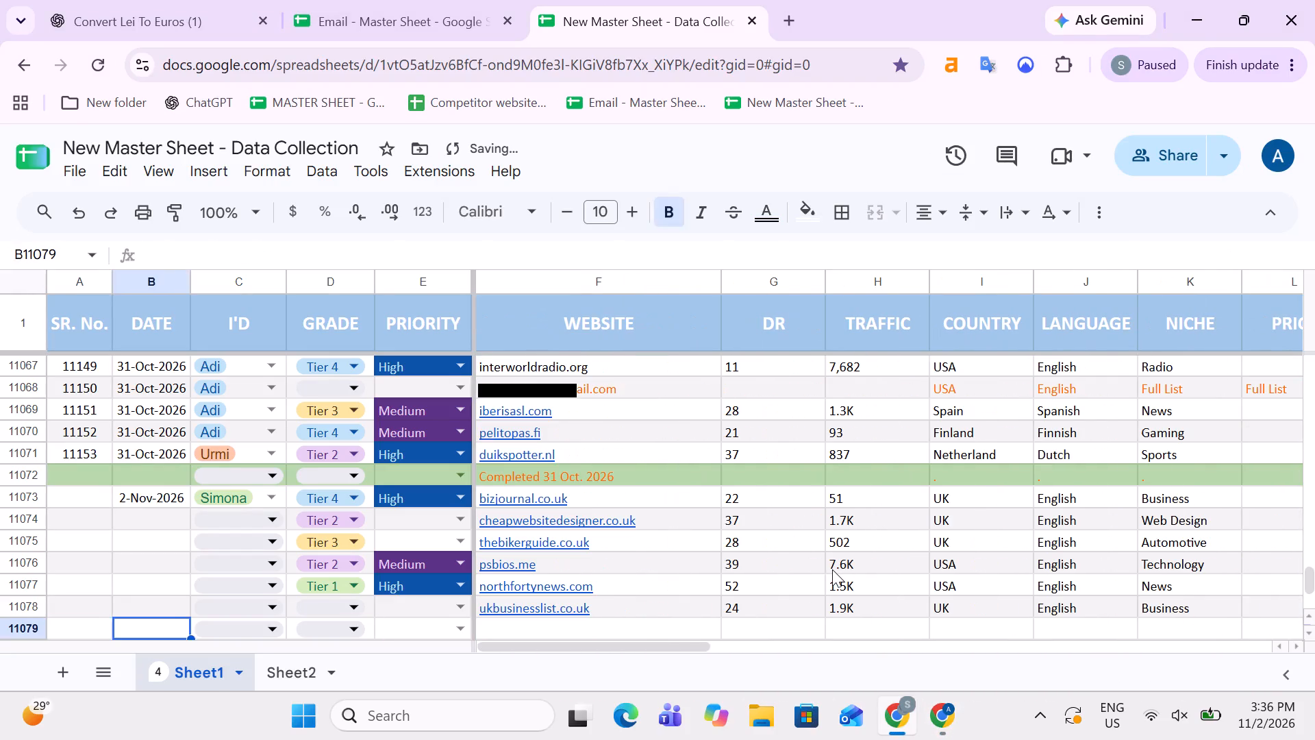
pyautogui.press('Right')
pyautogui.press('Right')
pyautogui.press('Right')
pyautogui.press('Right')
pyautogui.hotkey('ctrl', 'v')
# Set the country to UK and the language to English in row 11079.
pyautogui.press('Right')
pyautogui.press('Right')
pyautogui.press('Right')
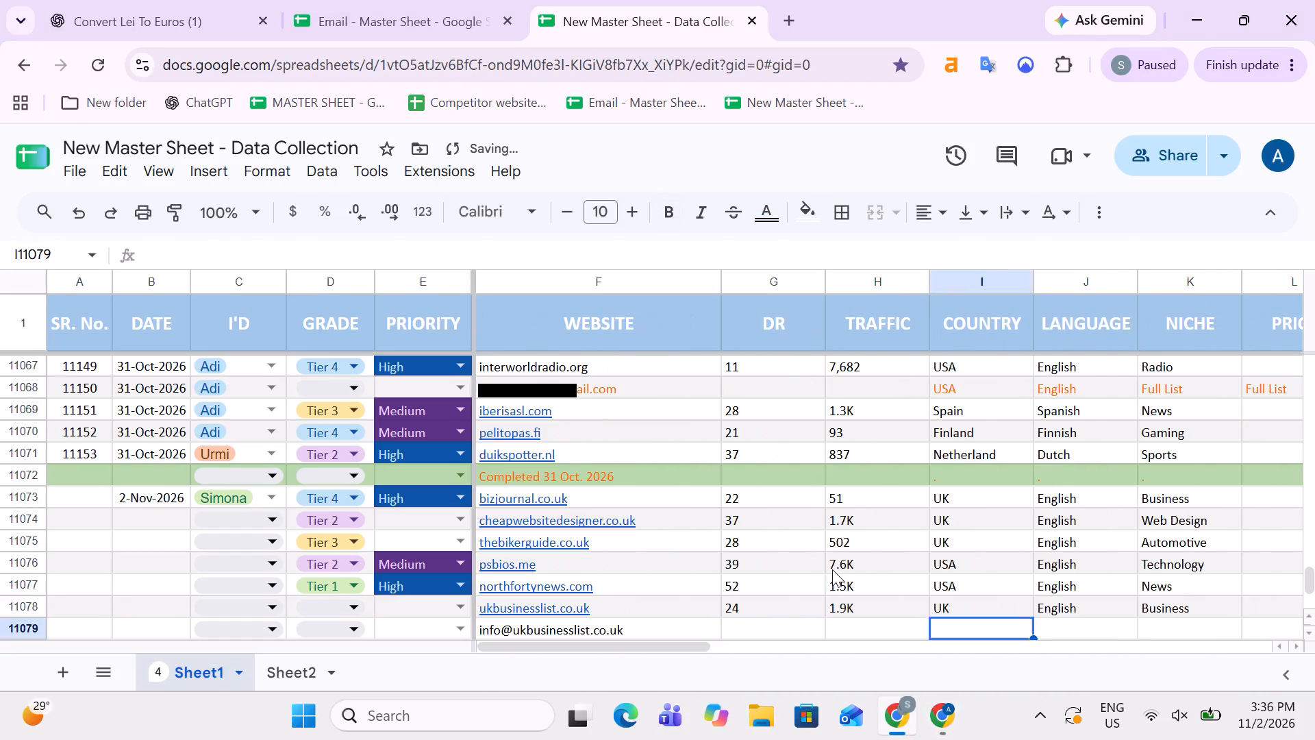
pyautogui.press('Right')
pyautogui.press('Left')
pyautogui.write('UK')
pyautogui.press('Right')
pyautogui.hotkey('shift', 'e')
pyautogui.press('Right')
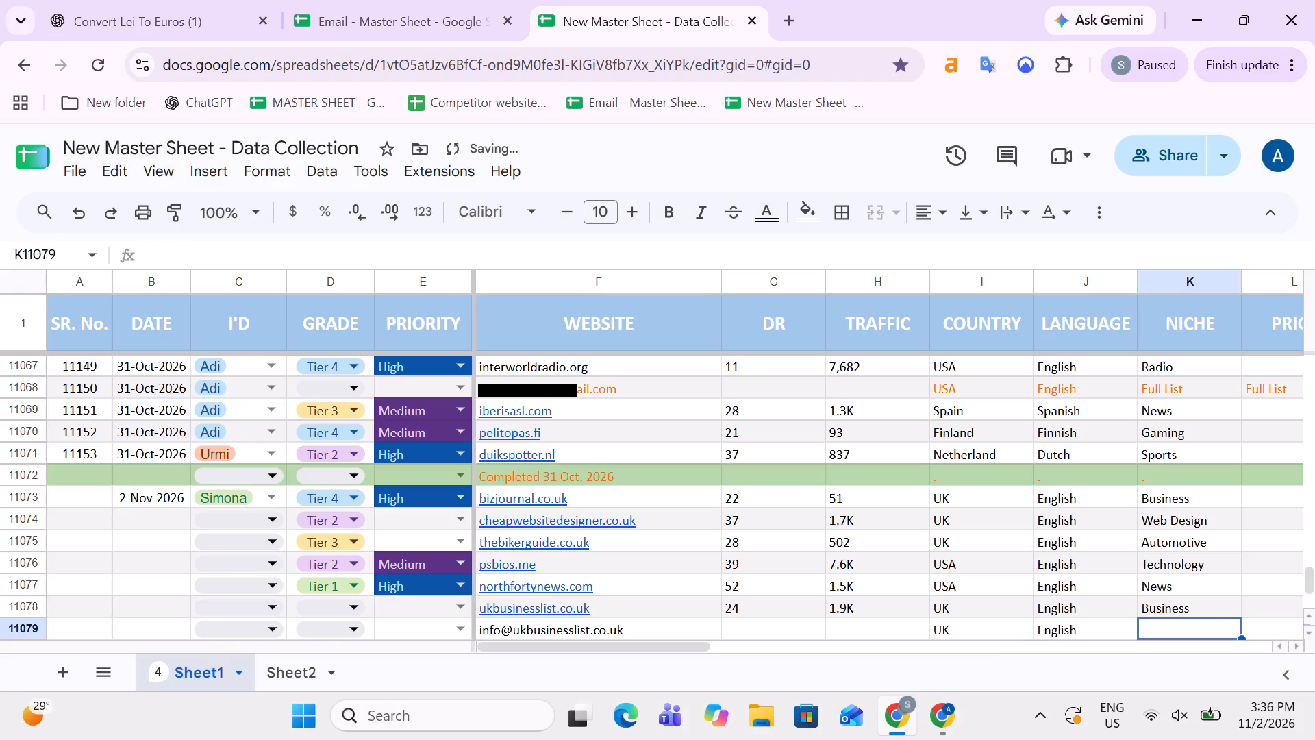
# Enter Full List as the niche, price and casino price of row 11079.
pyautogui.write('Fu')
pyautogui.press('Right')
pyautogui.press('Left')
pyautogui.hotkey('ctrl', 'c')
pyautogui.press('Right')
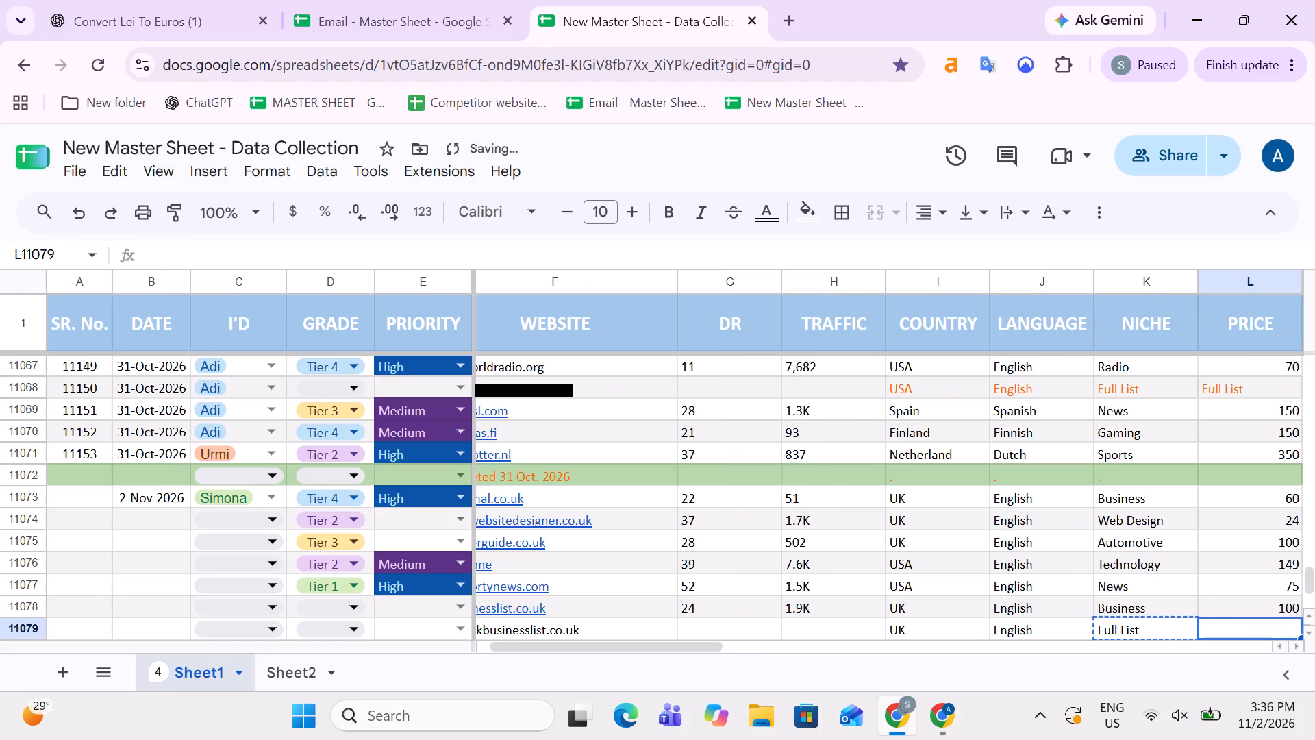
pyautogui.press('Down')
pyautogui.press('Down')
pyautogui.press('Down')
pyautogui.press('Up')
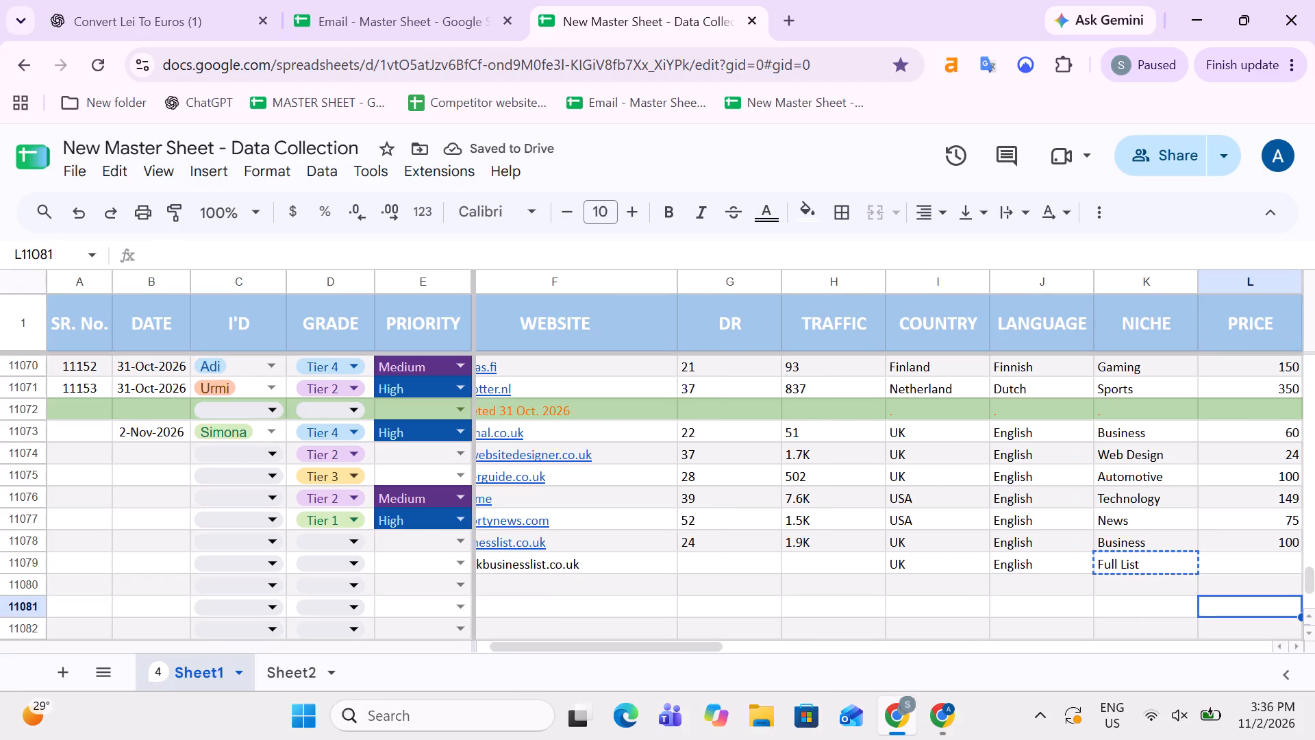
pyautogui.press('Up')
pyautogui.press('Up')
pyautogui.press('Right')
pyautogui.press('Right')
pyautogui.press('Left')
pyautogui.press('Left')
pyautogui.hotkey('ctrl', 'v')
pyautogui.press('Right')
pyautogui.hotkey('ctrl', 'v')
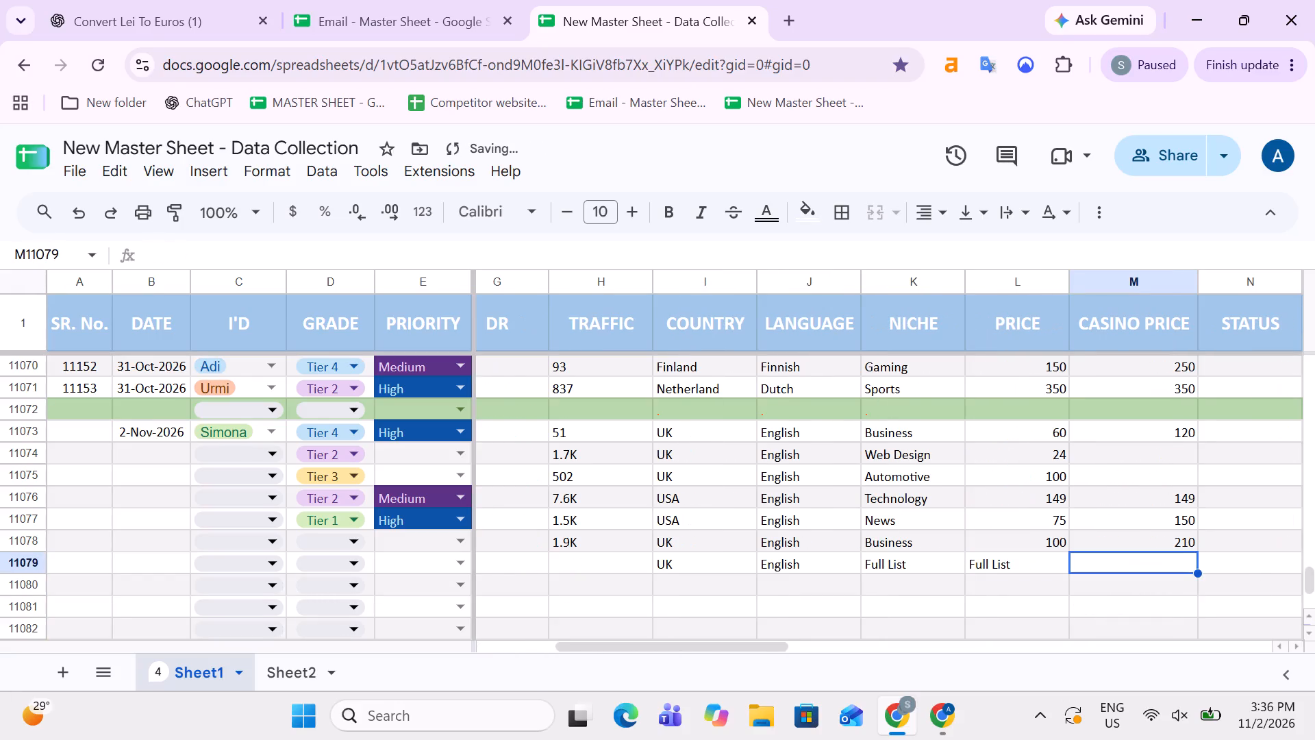
# Set the file version of row 11079 to Portfolio Link.
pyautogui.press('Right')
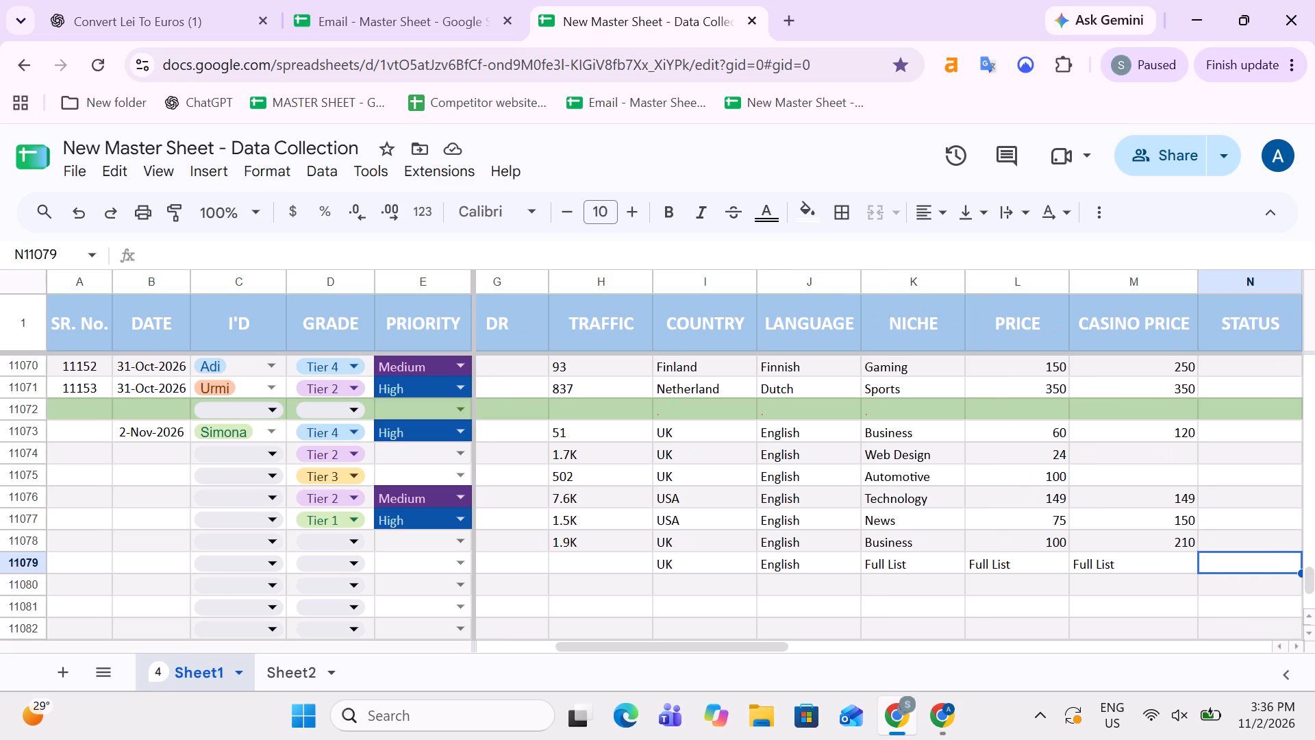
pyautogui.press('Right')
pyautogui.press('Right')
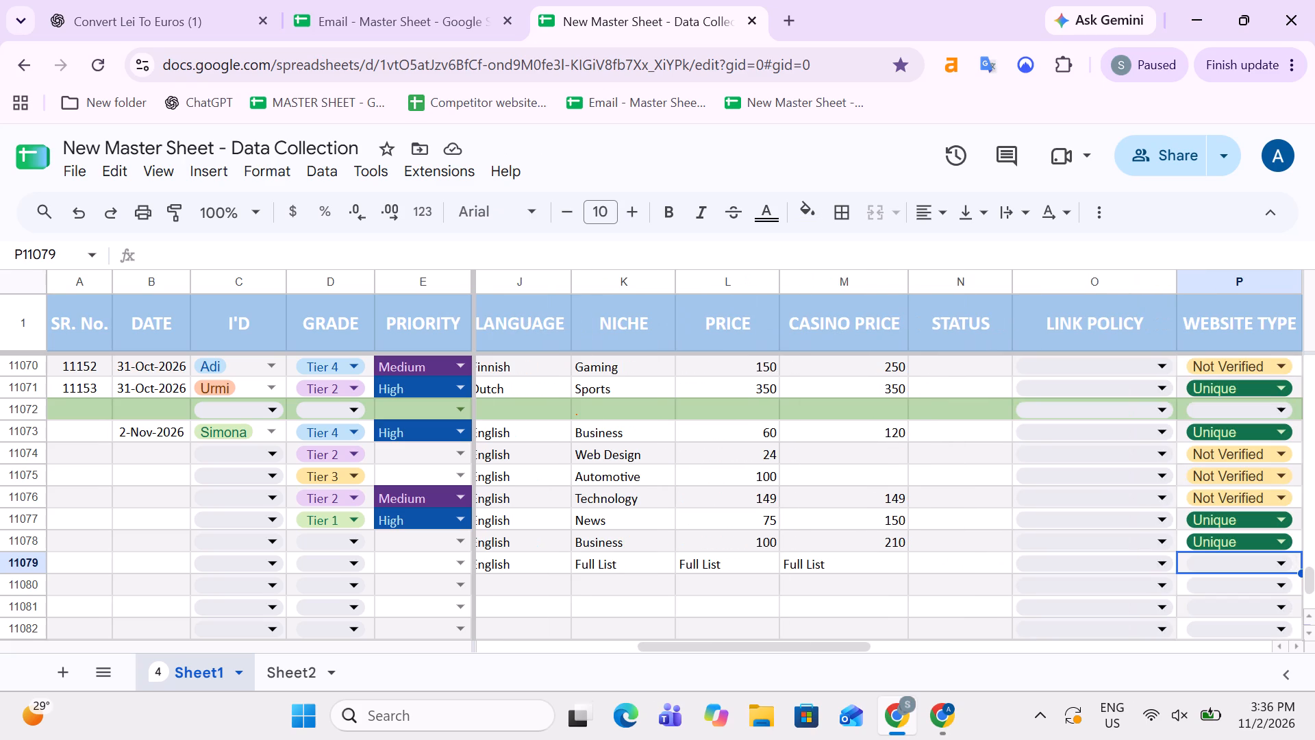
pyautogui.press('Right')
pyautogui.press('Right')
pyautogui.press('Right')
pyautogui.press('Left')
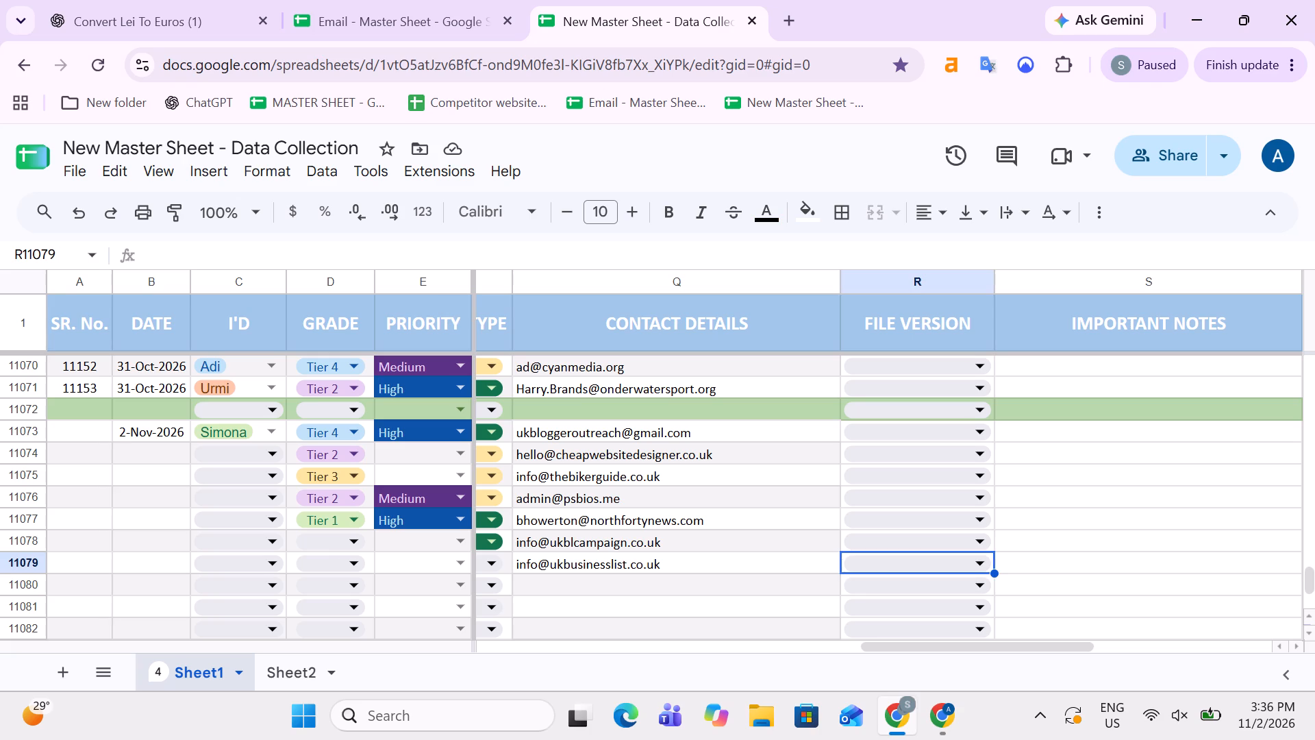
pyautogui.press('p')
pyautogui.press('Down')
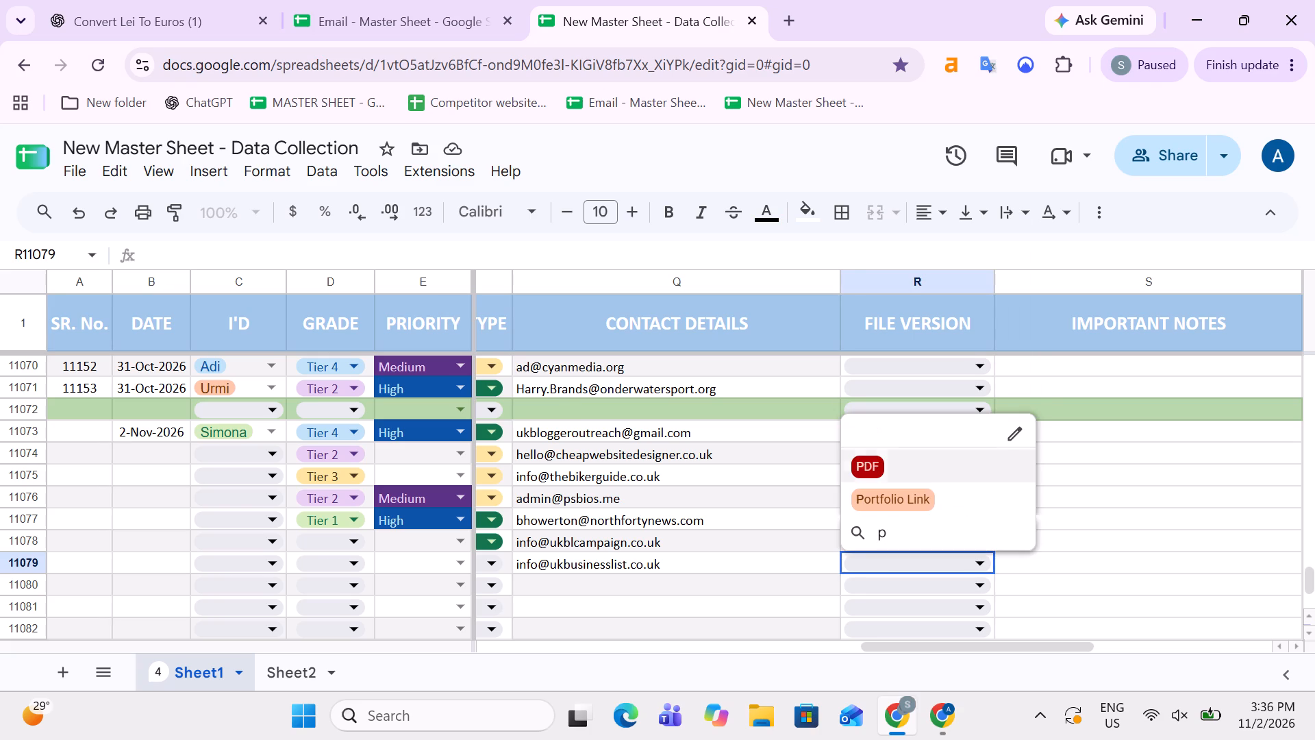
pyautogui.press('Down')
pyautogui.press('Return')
# Set the priority of ukbusinesslist.co.uk to High.
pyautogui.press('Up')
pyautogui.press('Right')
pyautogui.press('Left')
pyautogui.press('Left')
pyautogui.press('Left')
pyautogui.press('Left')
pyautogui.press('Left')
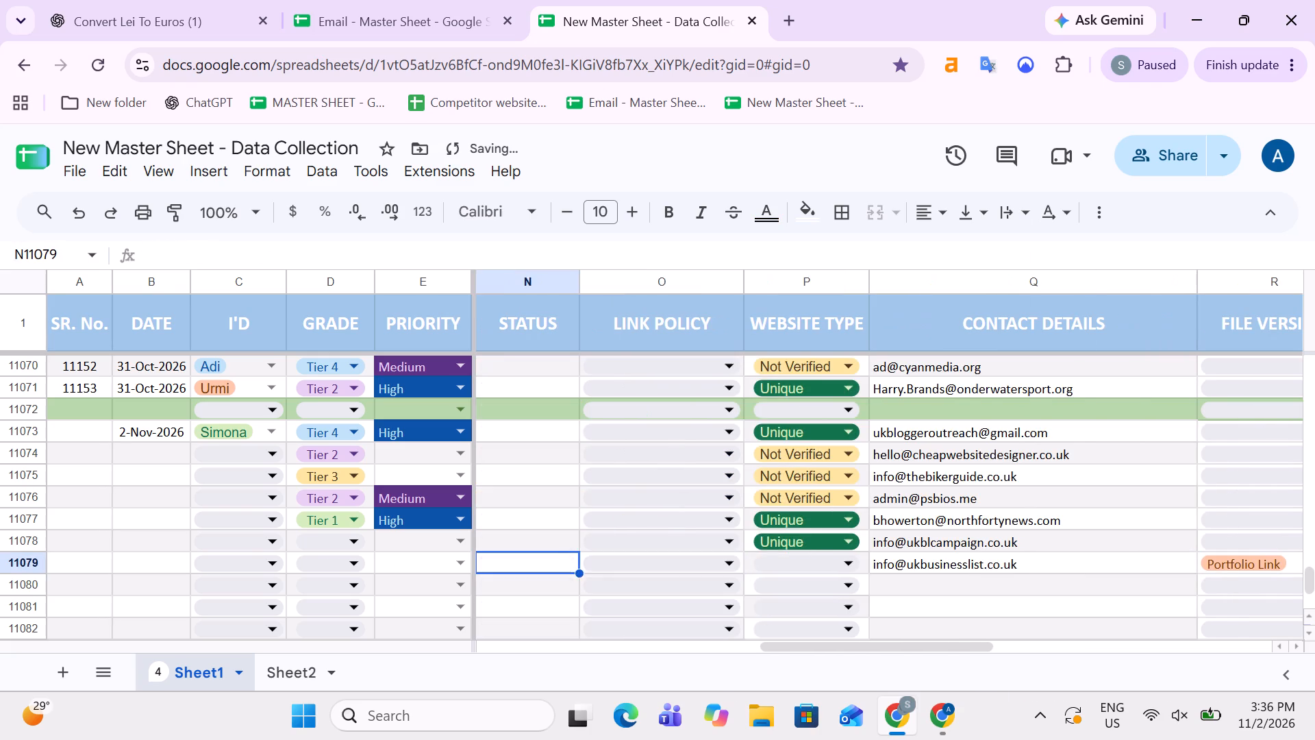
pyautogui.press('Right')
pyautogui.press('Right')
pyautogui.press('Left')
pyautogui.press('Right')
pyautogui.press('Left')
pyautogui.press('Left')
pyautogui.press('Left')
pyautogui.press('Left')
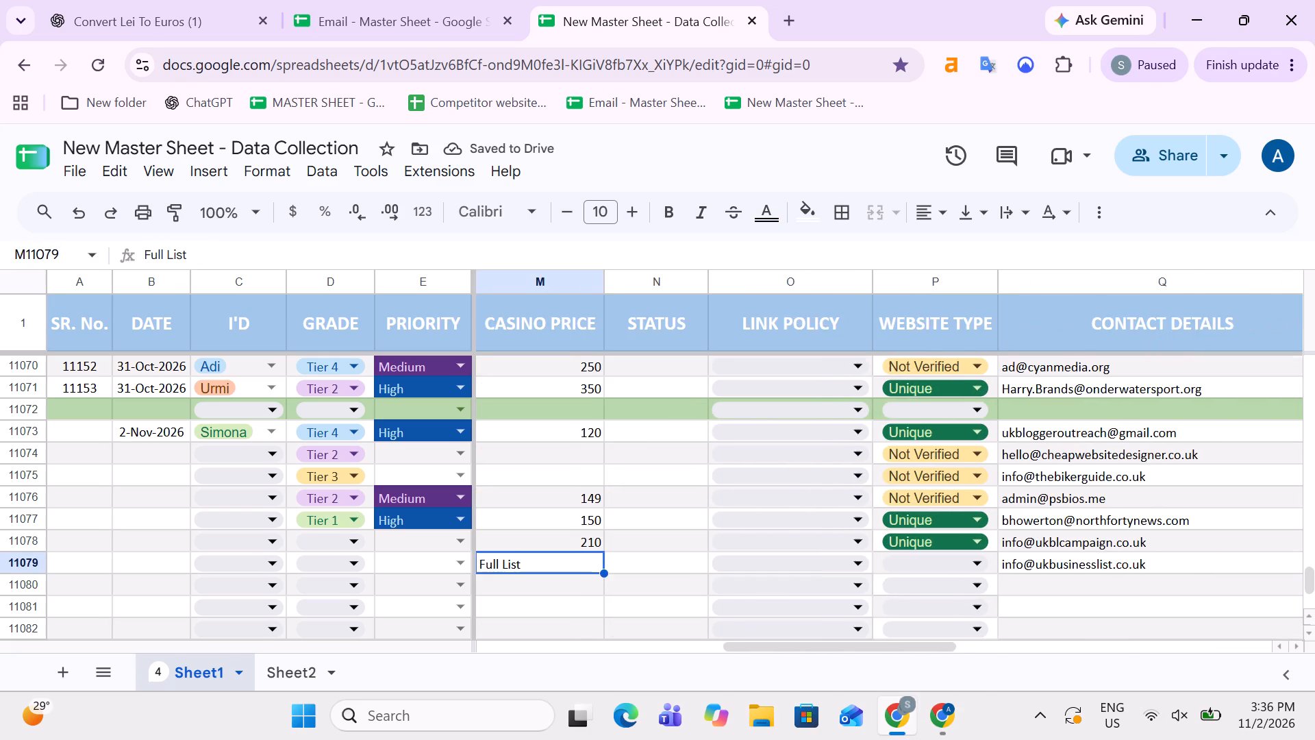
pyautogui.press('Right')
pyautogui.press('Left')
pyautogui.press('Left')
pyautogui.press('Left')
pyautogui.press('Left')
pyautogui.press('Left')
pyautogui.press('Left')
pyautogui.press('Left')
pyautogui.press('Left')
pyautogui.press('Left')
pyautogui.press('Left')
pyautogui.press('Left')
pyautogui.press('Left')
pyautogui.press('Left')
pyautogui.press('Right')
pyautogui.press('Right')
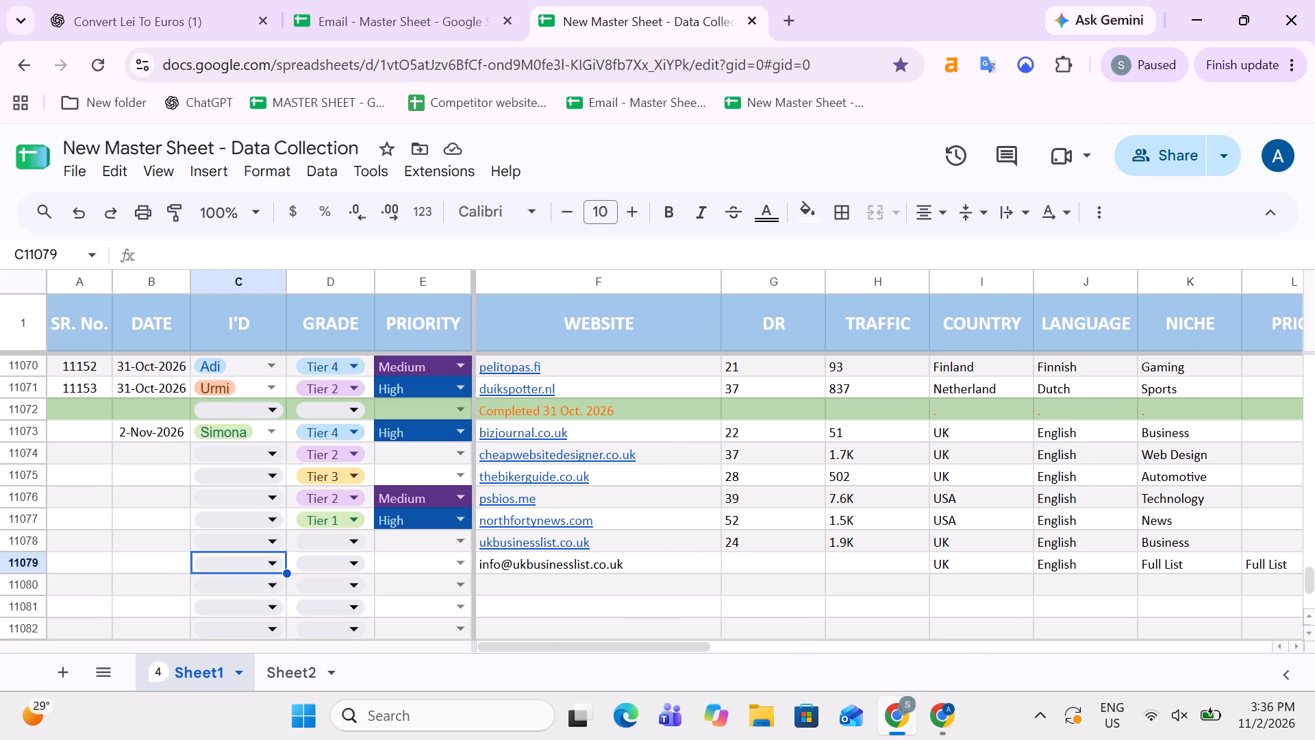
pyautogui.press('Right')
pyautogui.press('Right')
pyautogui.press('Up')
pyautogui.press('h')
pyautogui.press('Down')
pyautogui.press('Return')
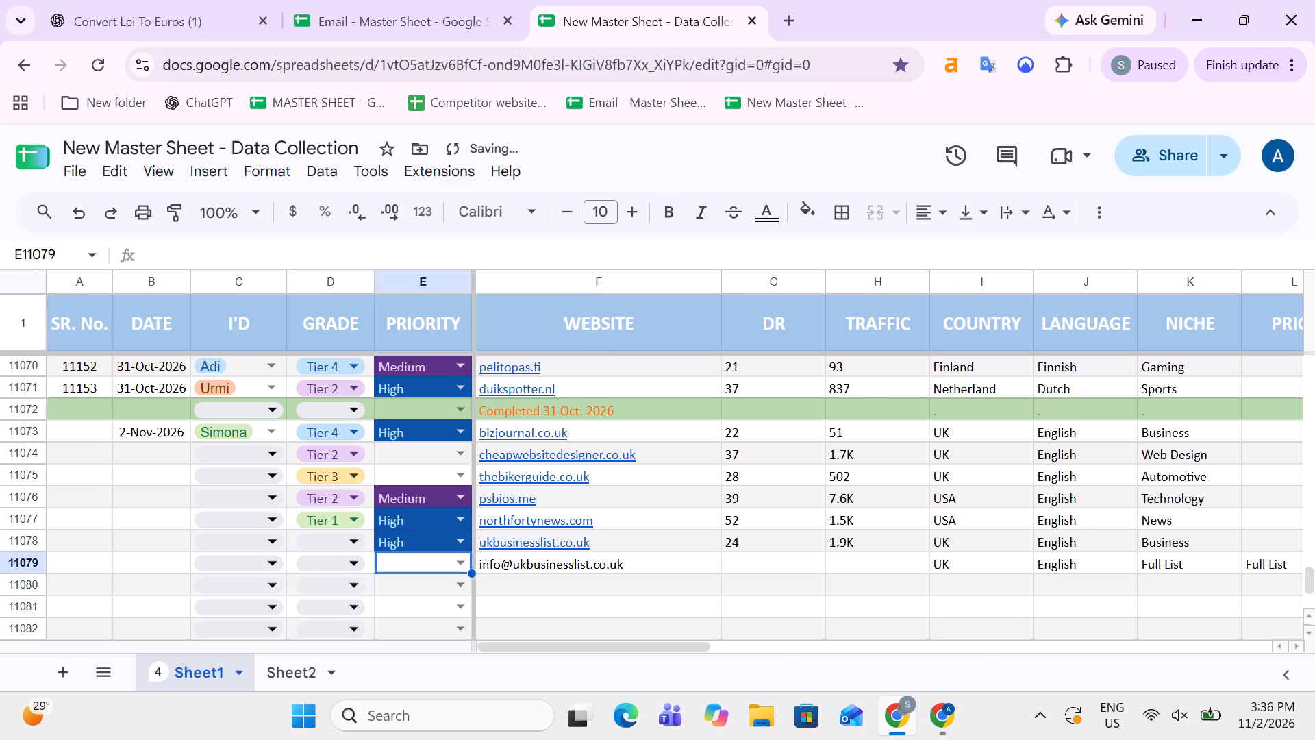
# Set the grade of ukbusinesslist.co.uk to Tier 3 and select the Website cell in the row below.
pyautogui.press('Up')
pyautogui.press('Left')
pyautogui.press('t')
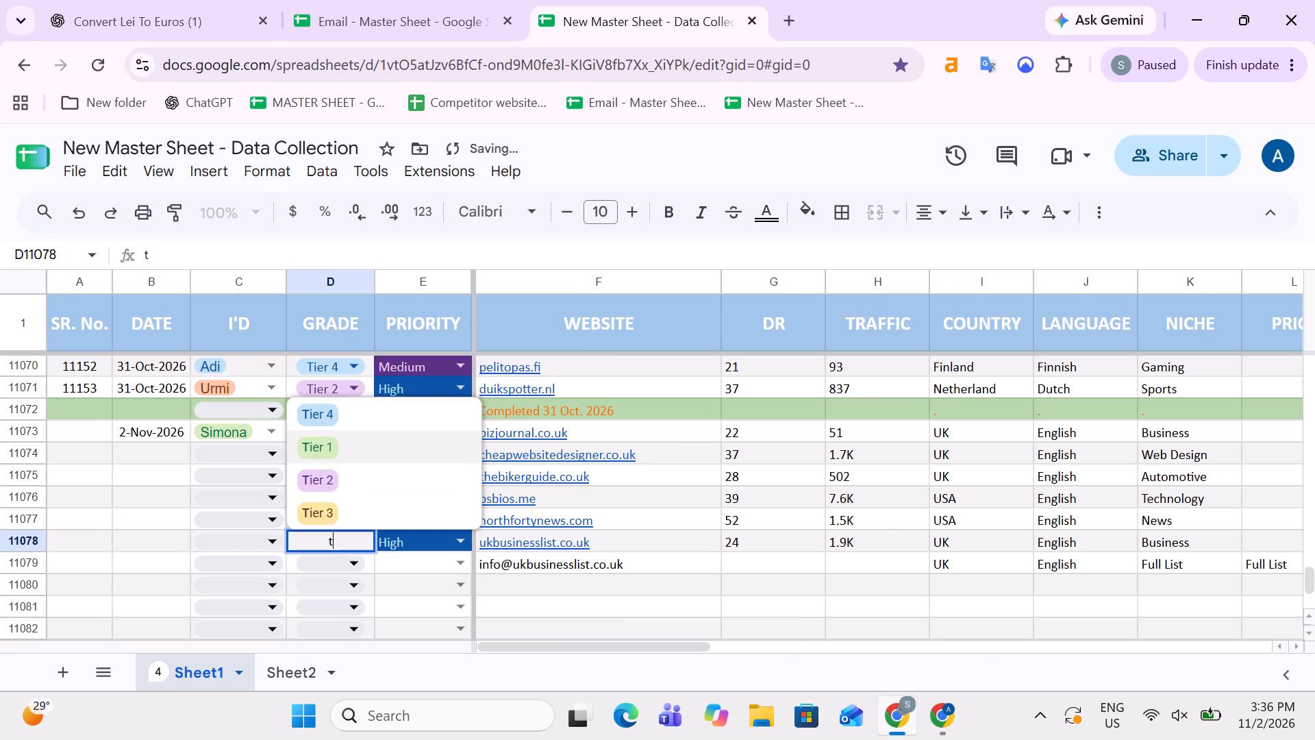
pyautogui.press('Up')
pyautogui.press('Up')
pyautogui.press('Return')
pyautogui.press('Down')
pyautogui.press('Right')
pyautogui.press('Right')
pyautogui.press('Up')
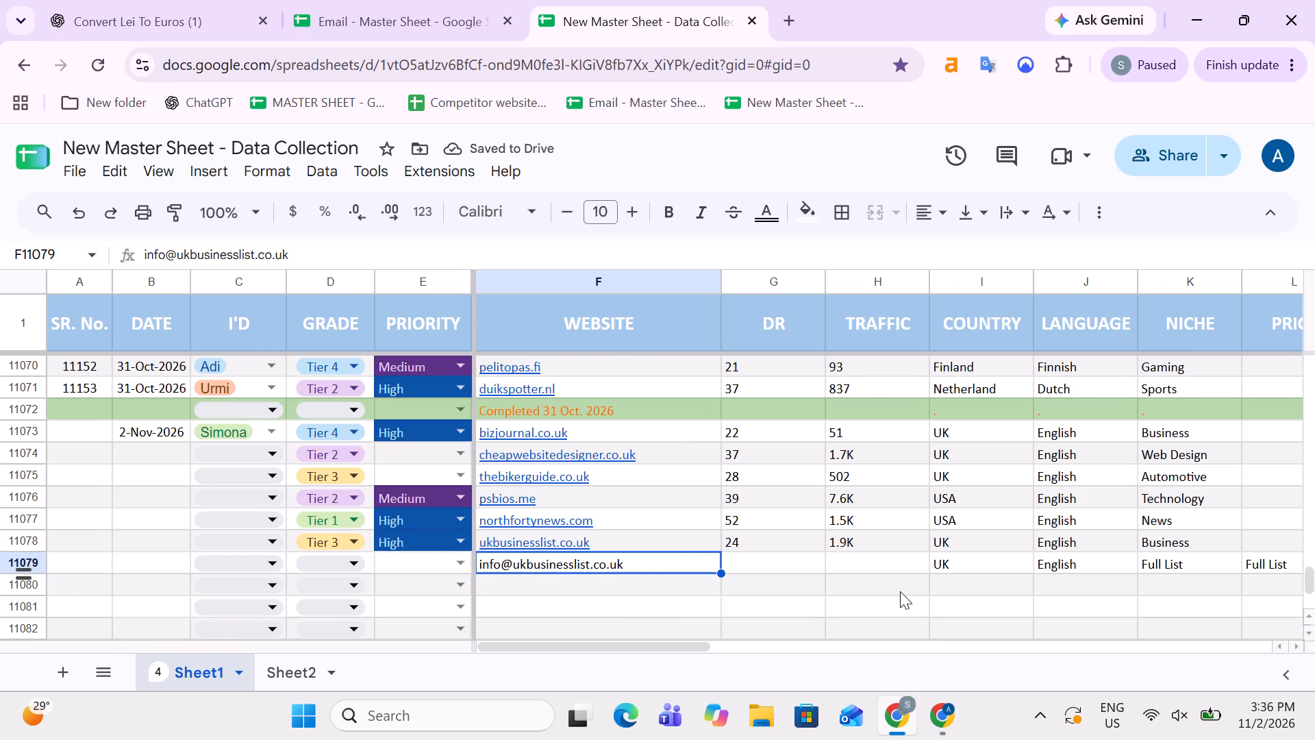
# In Gmail, open the placement opportunities link from the ukbusinesslist.co.uk email and copy the ClickDo page's address.
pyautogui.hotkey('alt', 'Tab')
pyautogui.scroll(-3, 686, 389)
pyautogui.scroll(7, 631, 430)
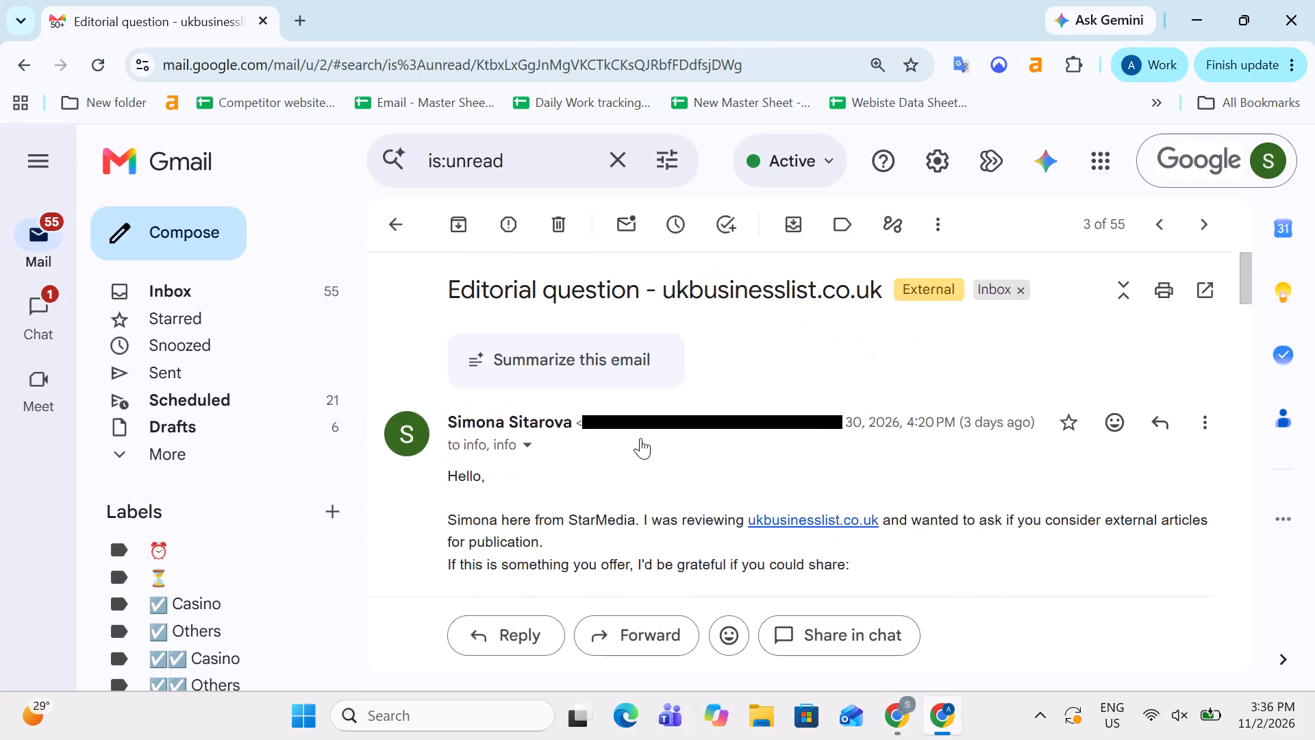
pyautogui.scroll(-11, 644, 483)
pyautogui.scroll(-3, 734, 413)
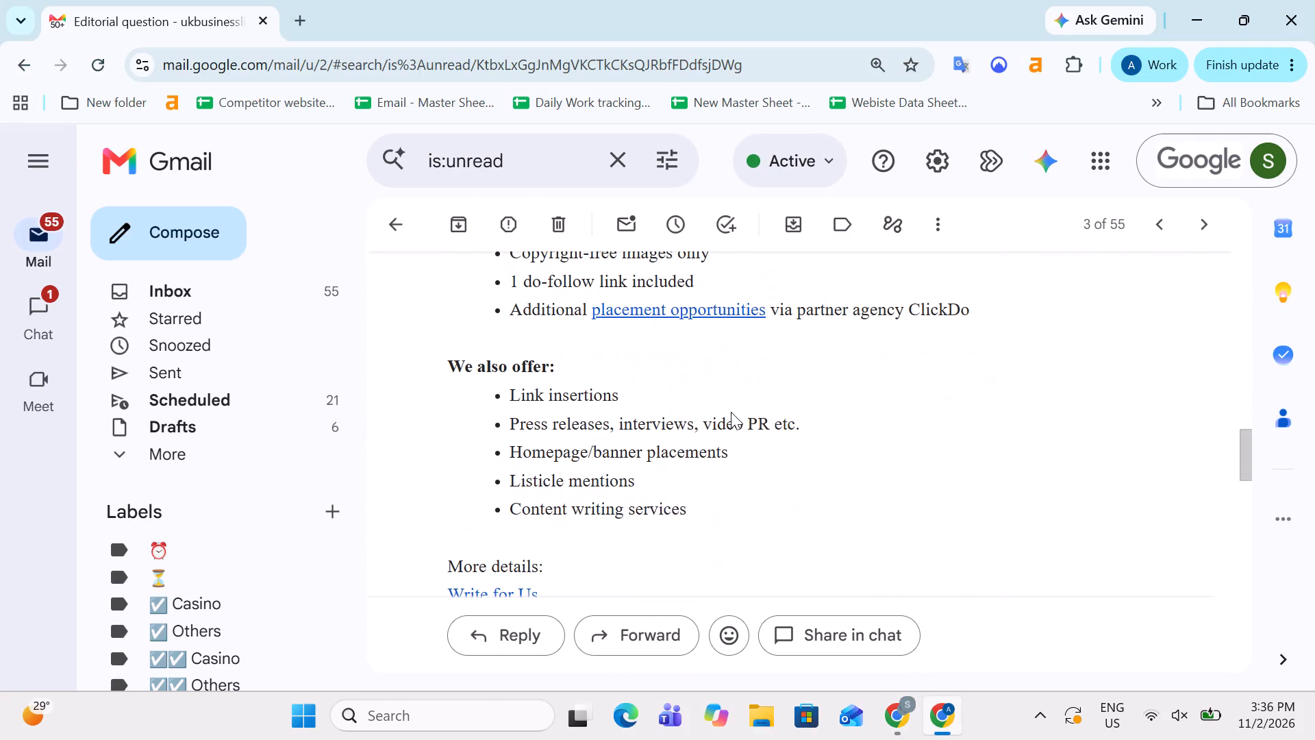
pyautogui.click(704, 314)
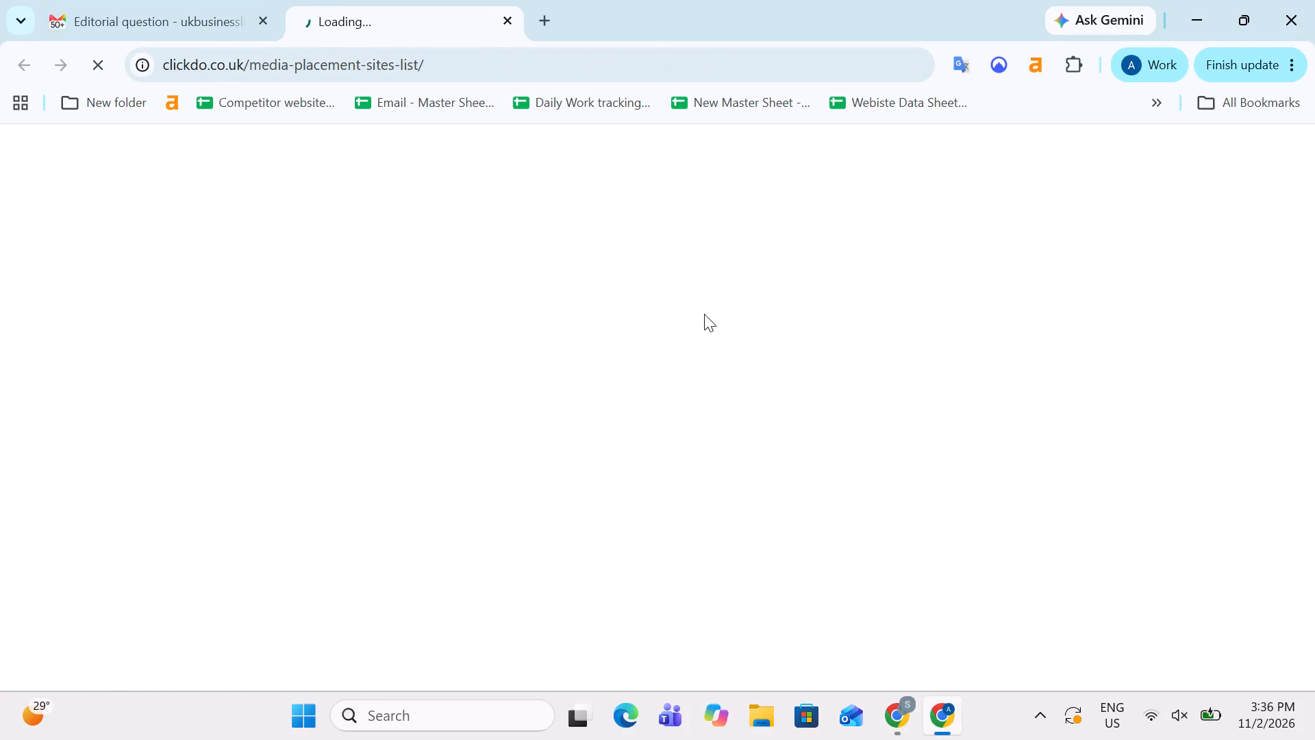
pyautogui.click(312, 71)
pyautogui.hotkey('ctrl', 'c')
pyautogui.hotkey('ctrl', 'c')
pyautogui.hotkey('alt', 'Tab')
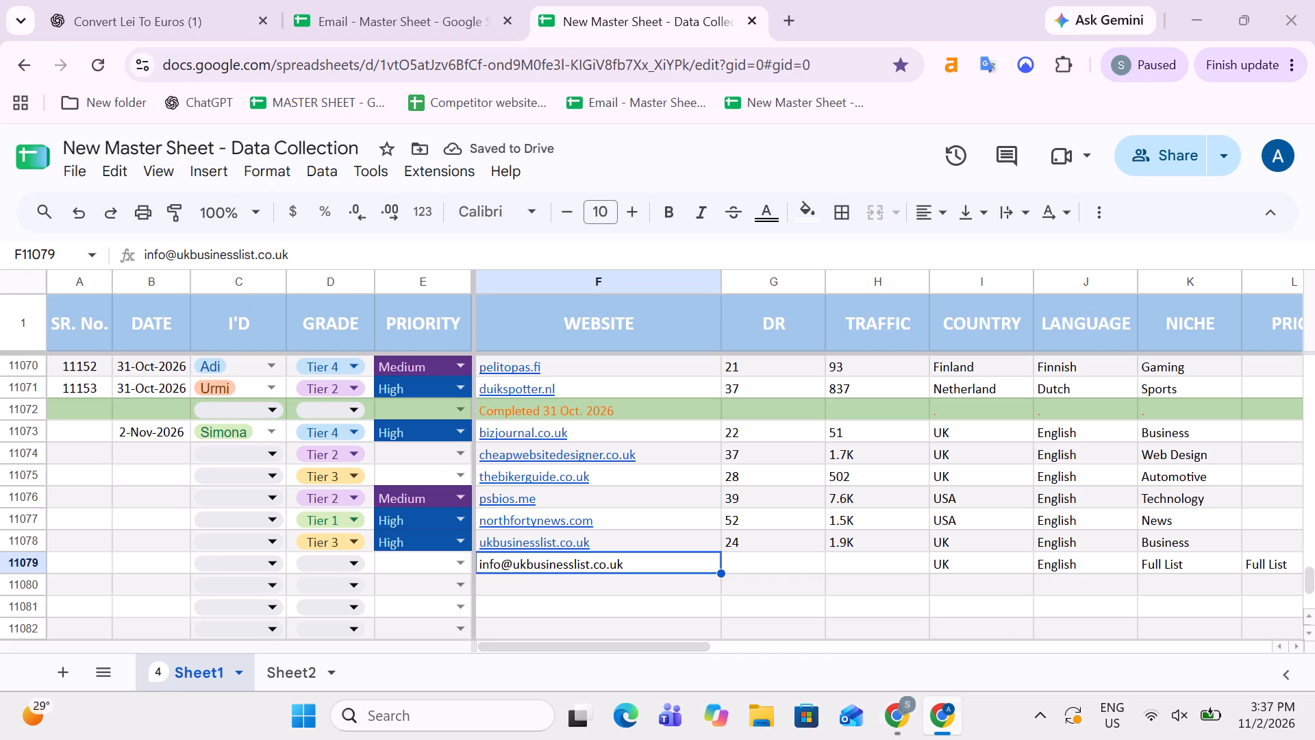
pyautogui.press('Right')
pyautogui.press('Right')
pyautogui.press('Right')
pyautogui.press('Right')
pyautogui.press('Right')
pyautogui.press('Right')
pyautogui.press('Right')
pyautogui.press('Right')
pyautogui.press('Right')
pyautogui.press('Right')
pyautogui.press('Right')
pyautogui.press('Right')
pyautogui.press('Right')
pyautogui.press('Right')
pyautogui.press('Left')
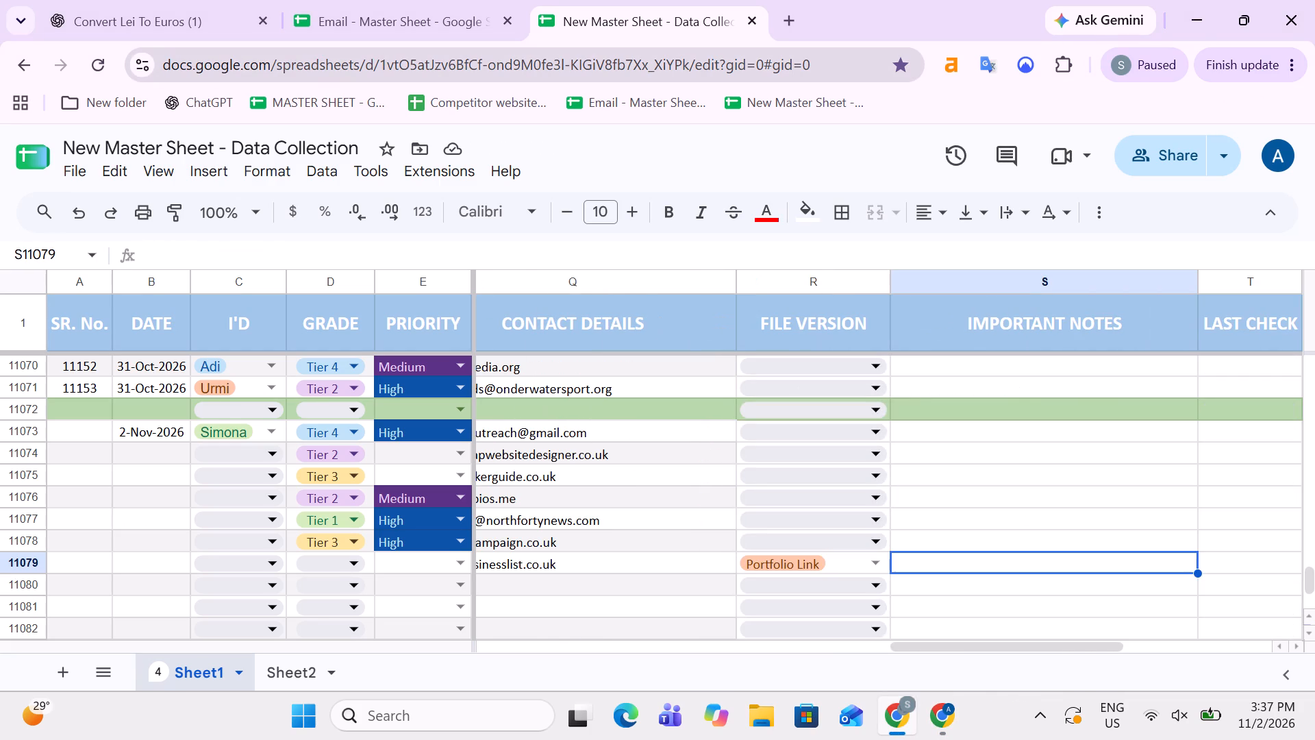
pyautogui.press('Return')
pyautogui.hotkey('ctrl', 'v')
pyautogui.press('Tab')
# Colour the text of the whole row 11079 orange and select the Website cell in the row below.
pyautogui.press('Left')
pyautogui.press('Left')
pyautogui.press('Left')
pyautogui.press('Left')
pyautogui.press('Left')
pyautogui.press('Left')
pyautogui.press('Left')
pyautogui.press('Left')
pyautogui.press('Left')
pyautogui.press('Left')
pyautogui.press('Left')
pyautogui.press('Left')
pyautogui.press('Left')
pyautogui.press('Left')
pyautogui.press('Left')
pyautogui.press('Left')
pyautogui.press('Left')
pyautogui.press('Left')
pyautogui.press('Left')
pyautogui.press('Left')
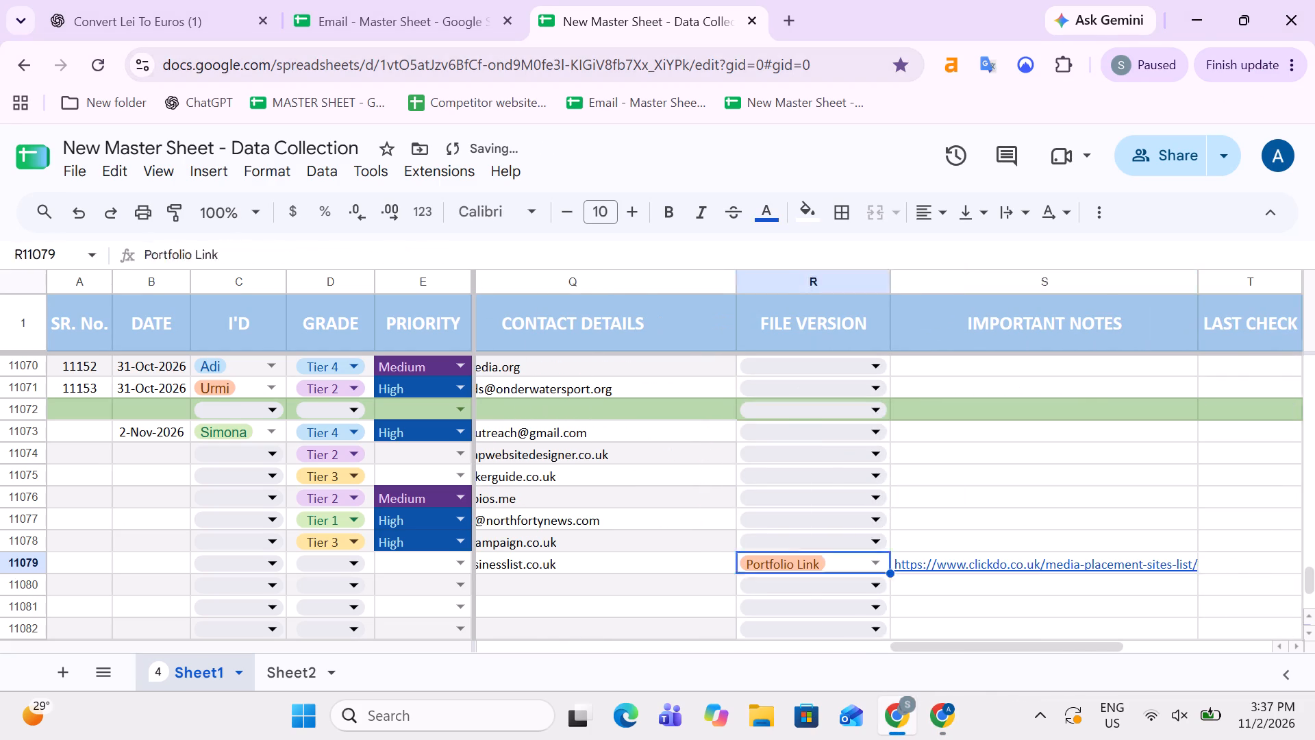
pyautogui.press('Right')
pyautogui.press('Right')
pyautogui.press('Right')
pyautogui.press('Right')
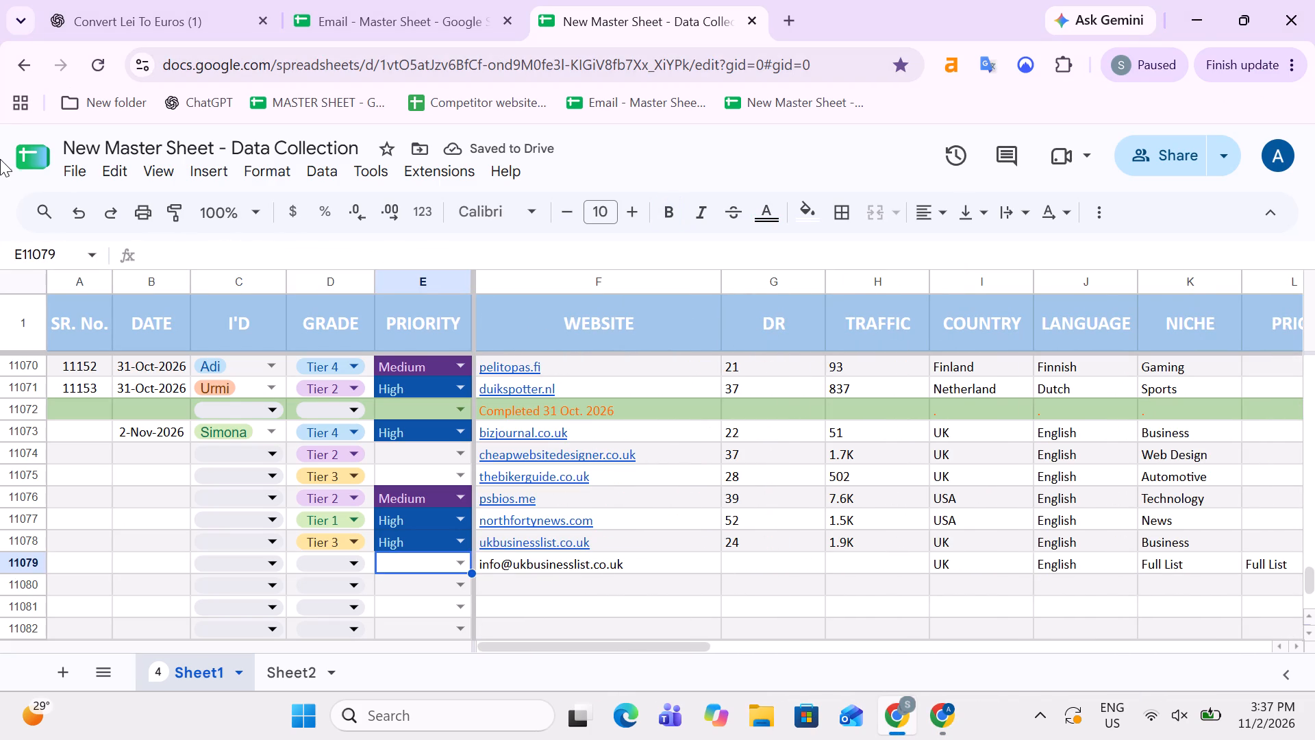
pyautogui.click(0, 563)
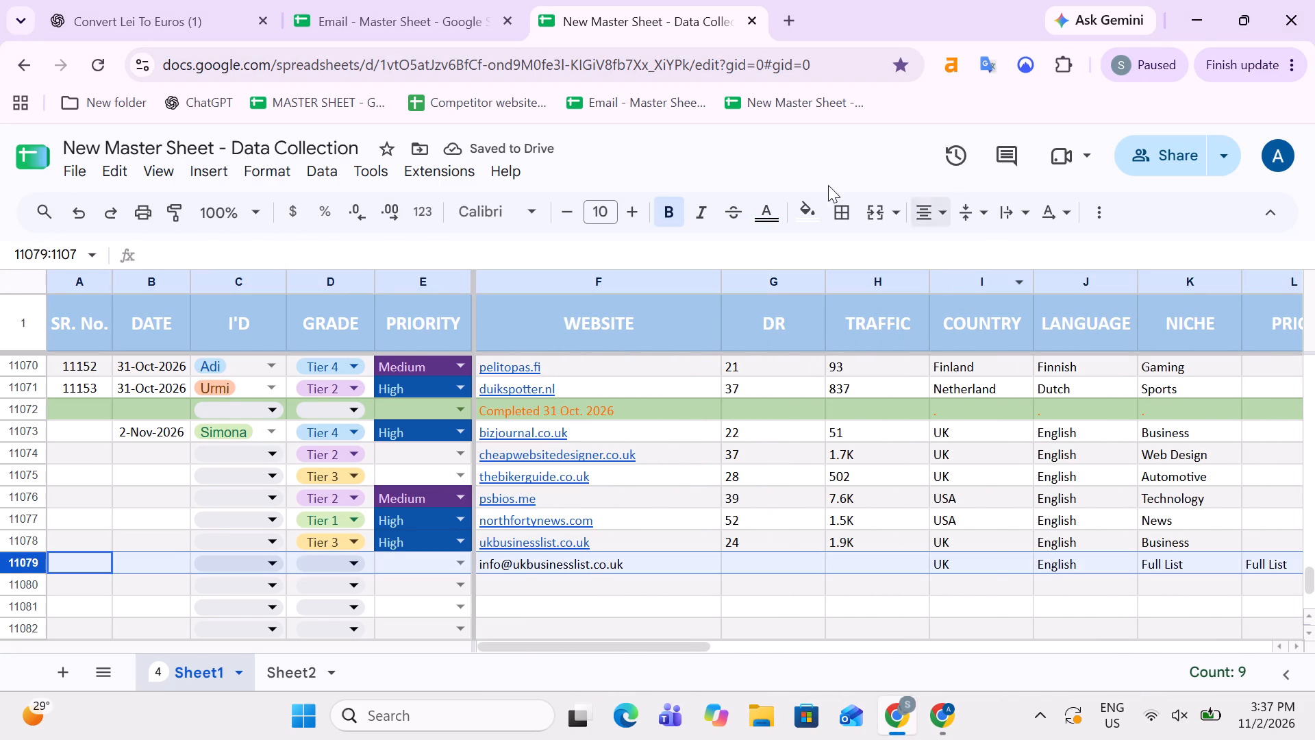
pyautogui.click(764, 206)
pyautogui.click(902, 484)
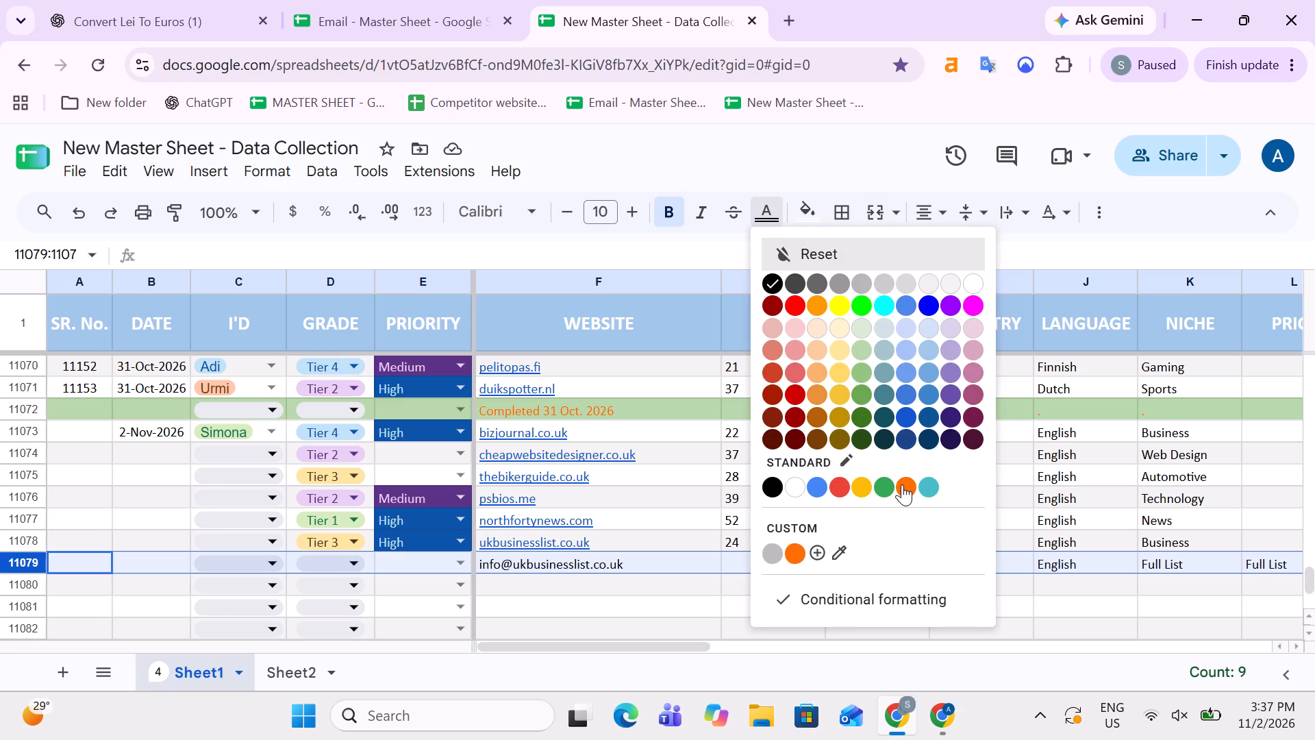
pyautogui.click(598, 597)
pyautogui.hotkey('alt', 'Tab')
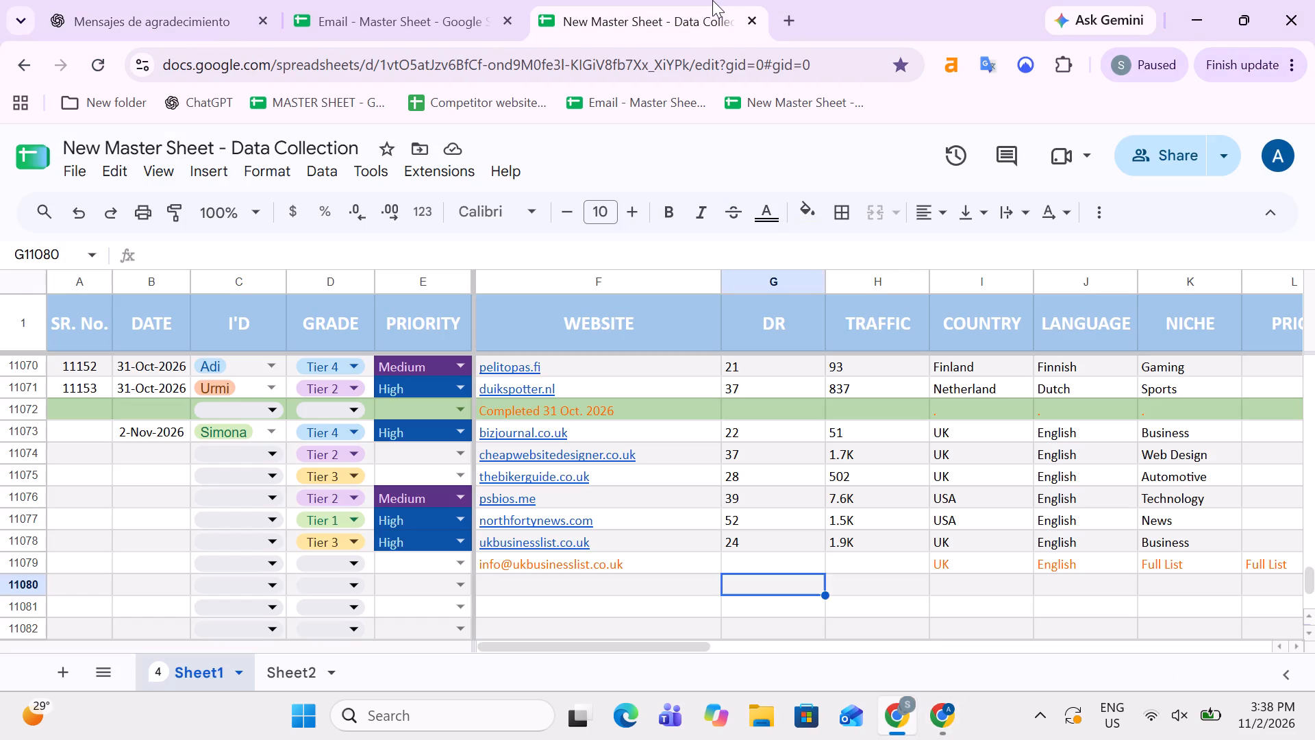
pyautogui.press('Right')
pyautogui.press('Right')
pyautogui.press('Right')
pyautogui.press('Right')
pyautogui.press('Left')
pyautogui.press('Left')
pyautogui.press('Left')
pyautogui.press('Left')
pyautogui.press('Left')
pyautogui.press('Left')
pyautogui.press('Left')
pyautogui.press('Left')
pyautogui.press('Left')
pyautogui.press('Left')
pyautogui.press('Left')
pyautogui.press('Left')
pyautogui.press('Left')
pyautogui.press('Left')
pyautogui.press('Left')
pyautogui.press('Left')
pyautogui.press('Left')
pyautogui.press('Left')
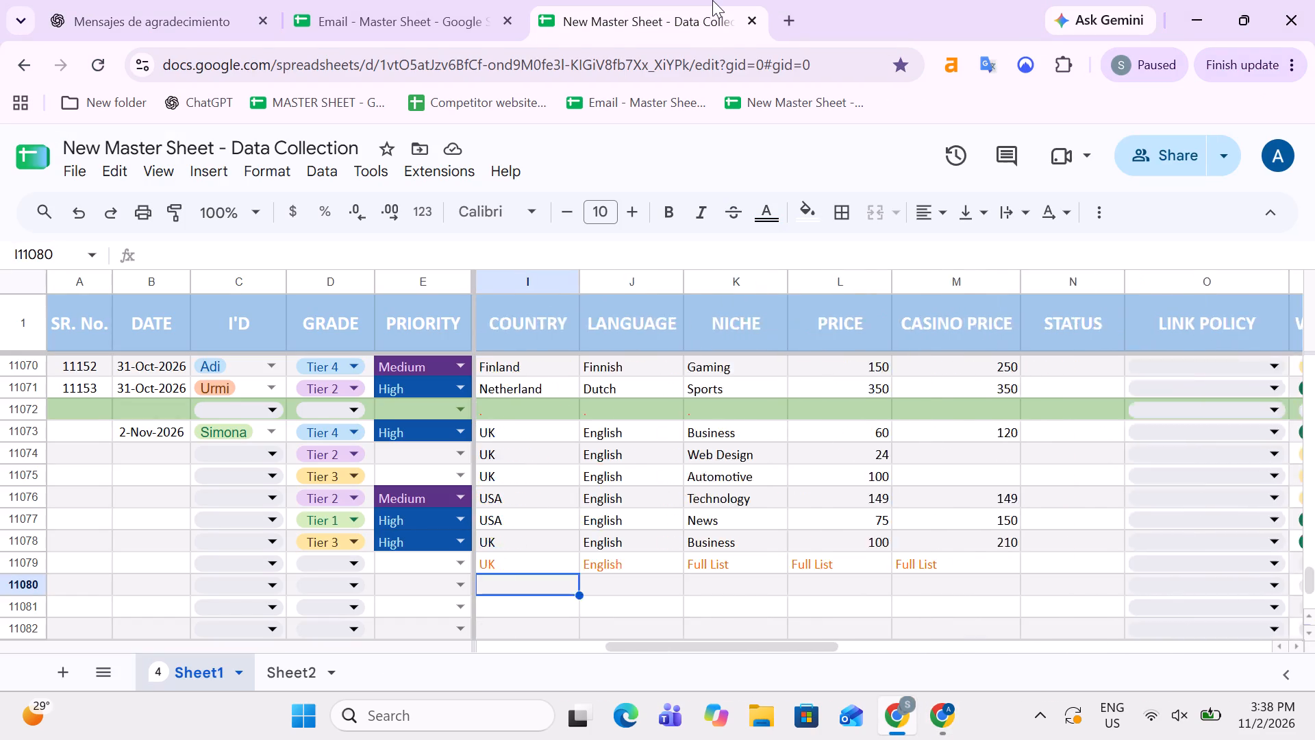
pyautogui.press('Right')
pyautogui.press('Right')
pyautogui.press('Right')
pyautogui.press('Right')
pyautogui.press('Right')
pyautogui.press('Left')
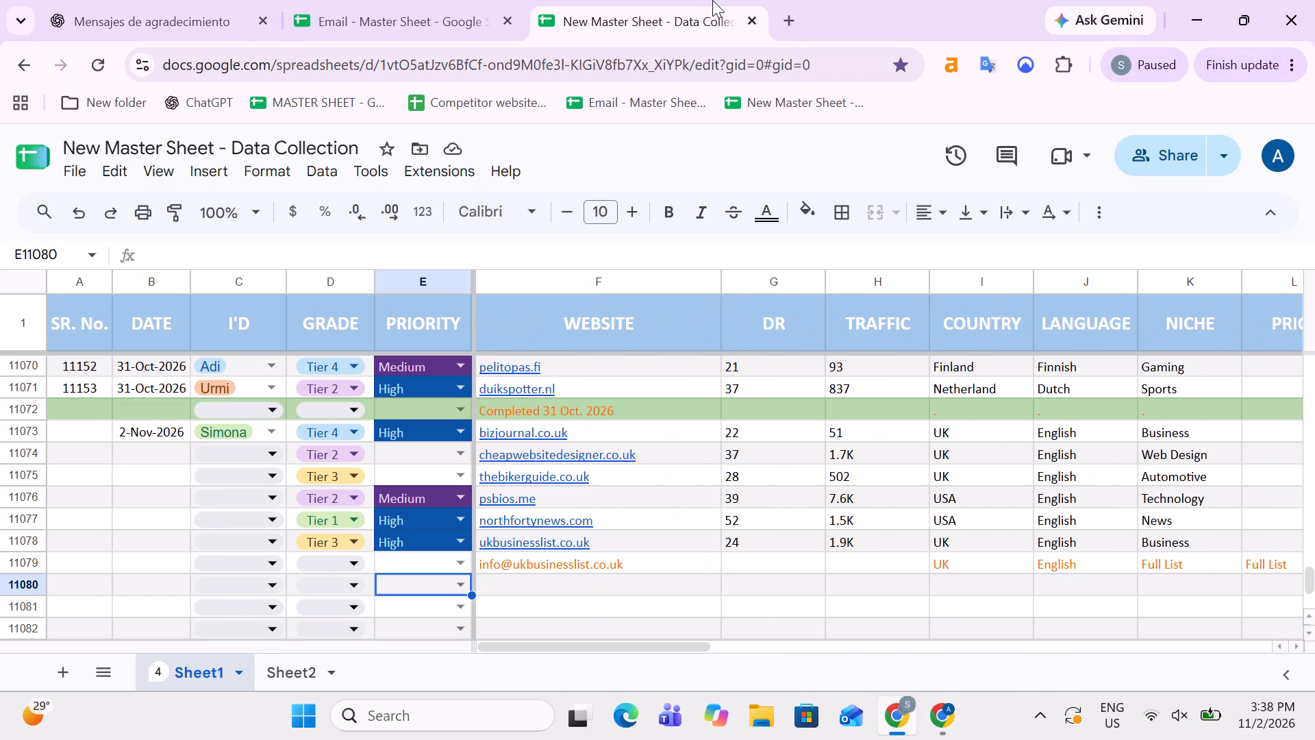
pyautogui.press('Right')
pyautogui.press('Left')
pyautogui.press('Right')
pyautogui.hotkey('alt', 'Tab')
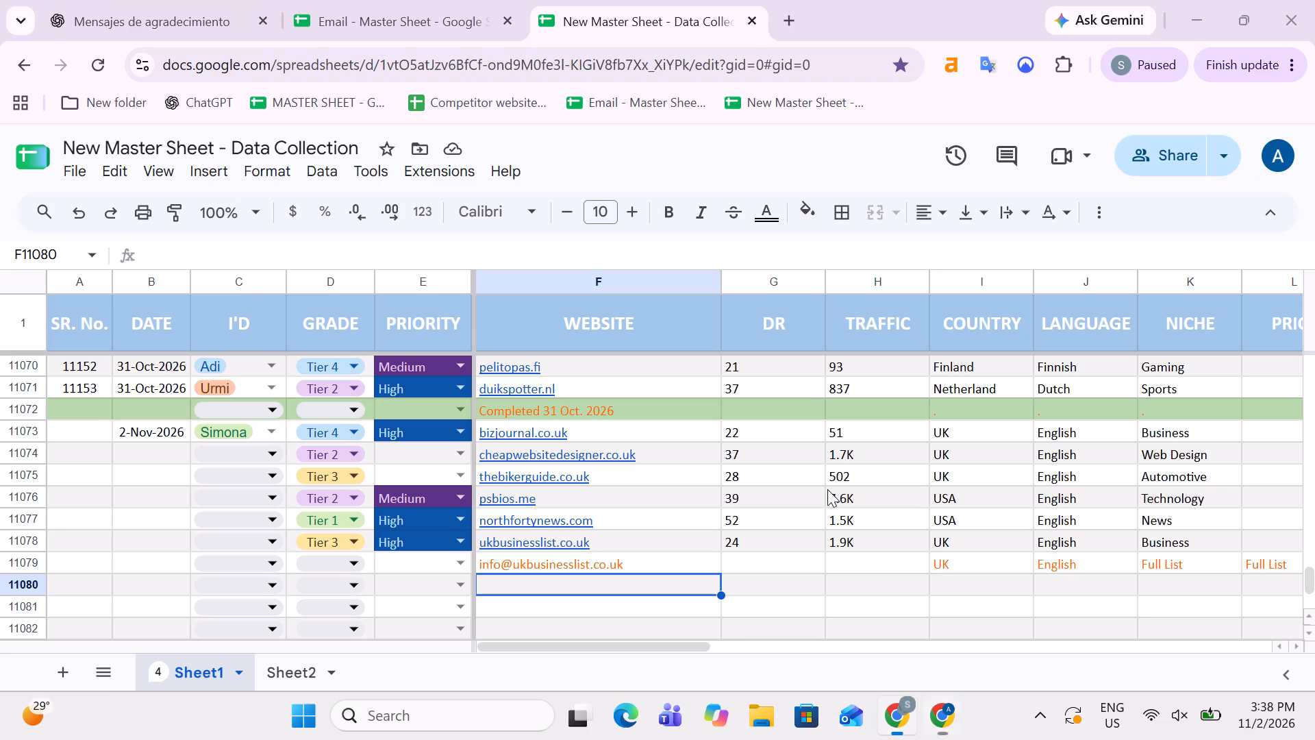
pyautogui.hotkey('ctrl', 'f')
pyautogui.hotkey('ctrl', 'v')
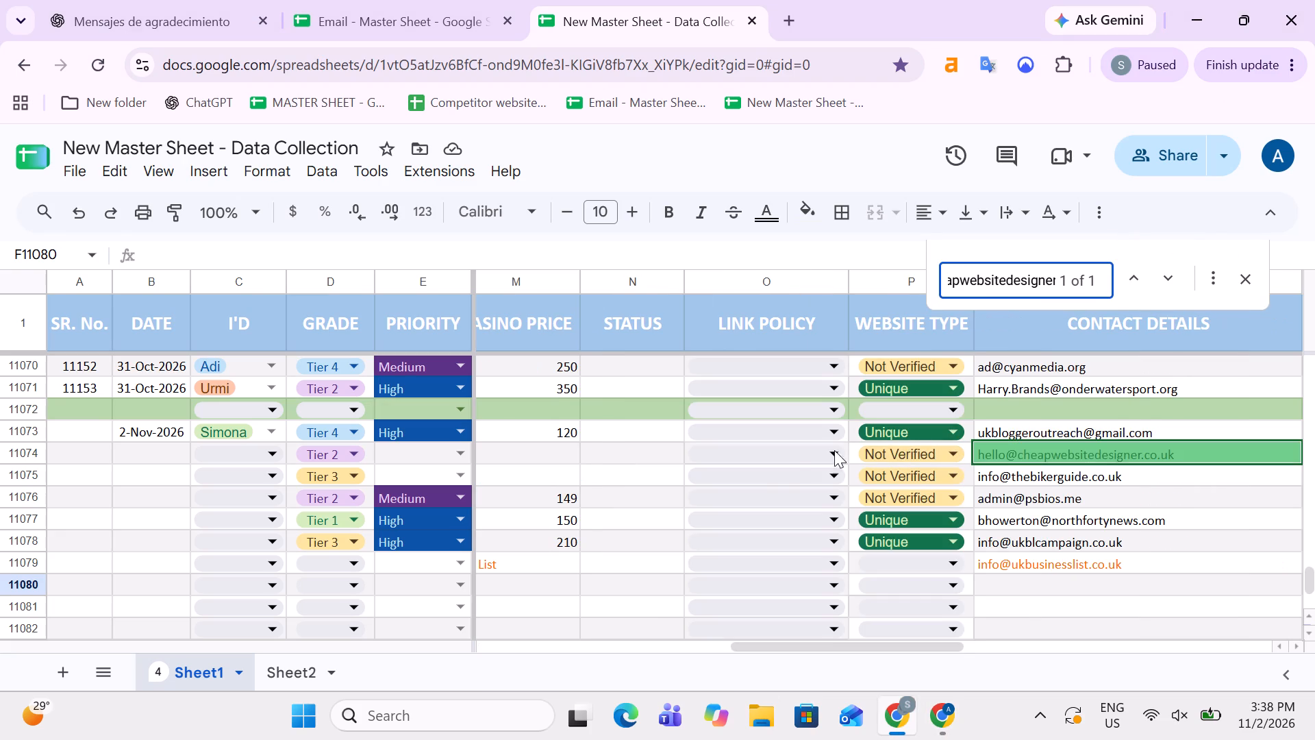
# Go to the cheapwebsitedesigner.co.uk row and examine its site details, price and casino price cells.
pyautogui.click(655, 458)
pyautogui.press('Left')
pyautogui.press('Left')
pyautogui.press('Left')
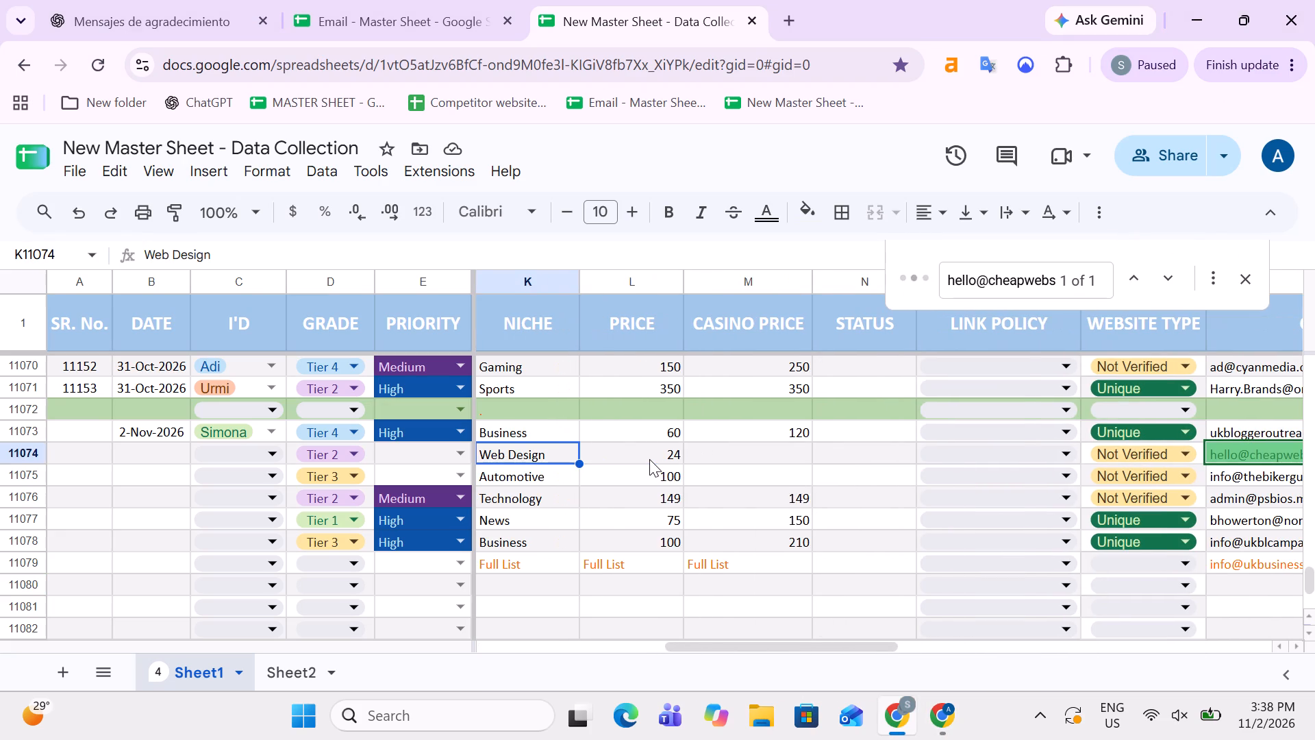
pyautogui.press('Right')
pyautogui.press('Right')
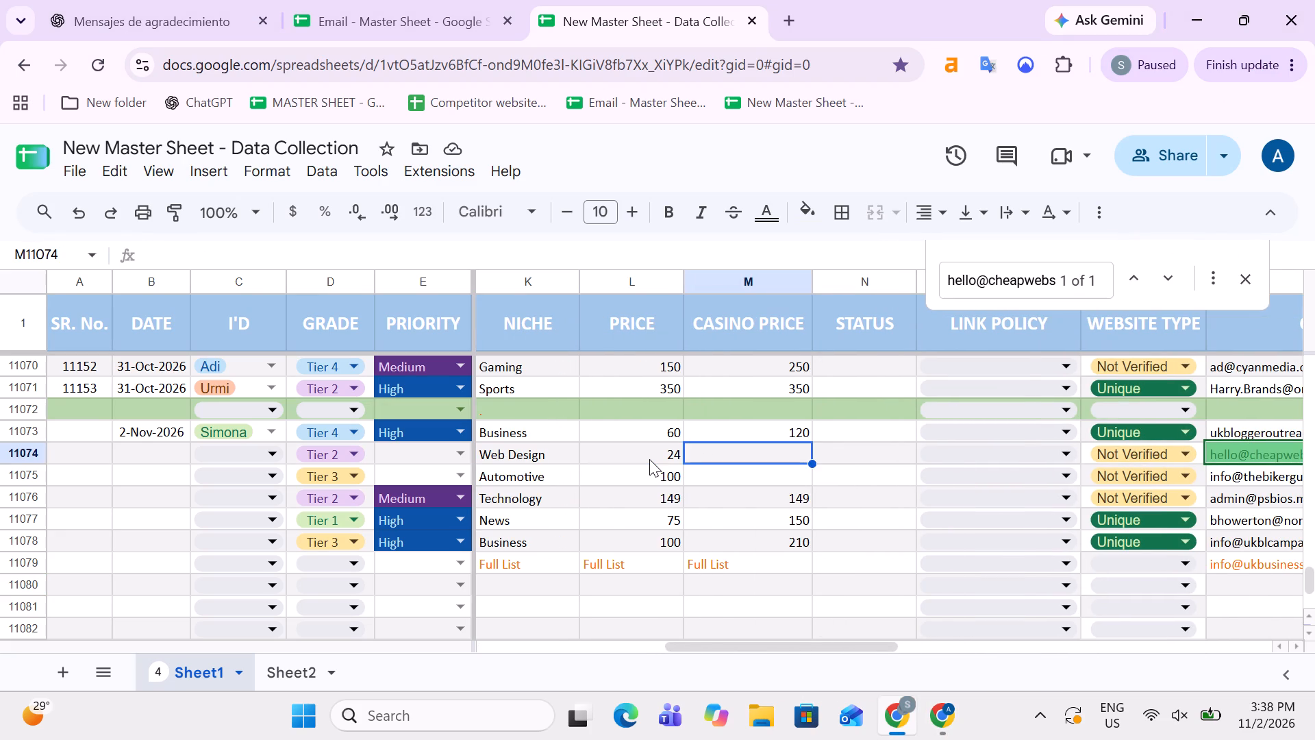
pyautogui.press('Left')
pyautogui.press('Left')
pyautogui.press('Left')
pyautogui.press('Left')
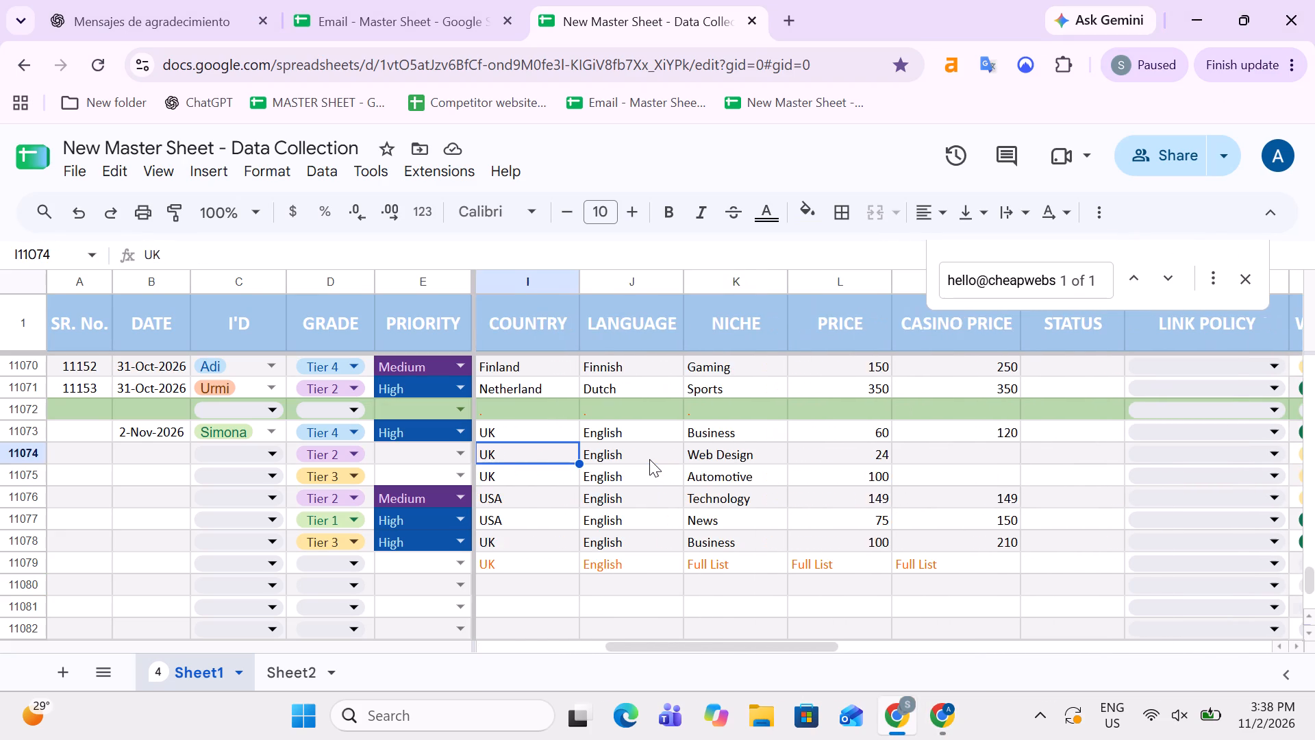
pyautogui.press('Left')
pyautogui.press('Left')
pyautogui.press('Right')
pyautogui.press('Right')
pyautogui.press('Right')
pyautogui.press('Right')
pyautogui.press('Right')
pyautogui.press('Right')
pyautogui.press('Right')
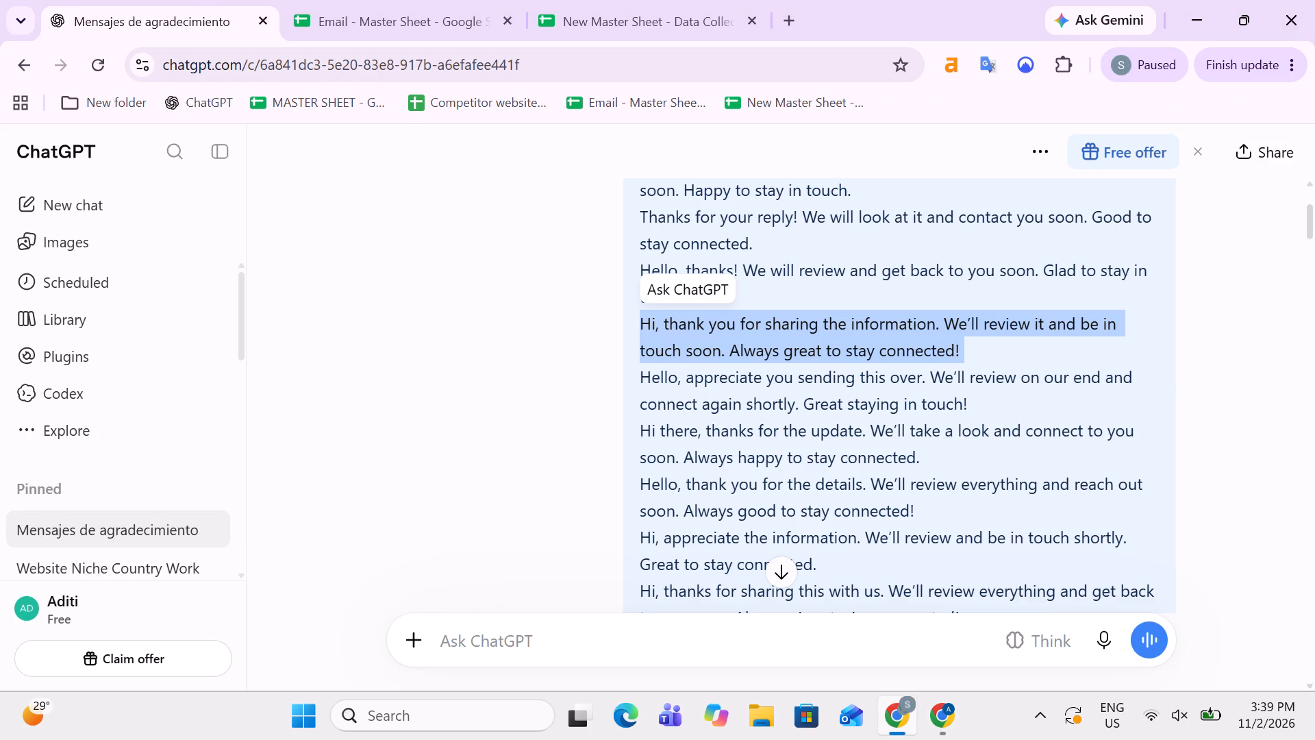
pyautogui.hotkey('alt', 'Tab')
pyautogui.hotkey('alt', 'Tab')
pyautogui.click(700, 0)
pyautogui.press('Right')
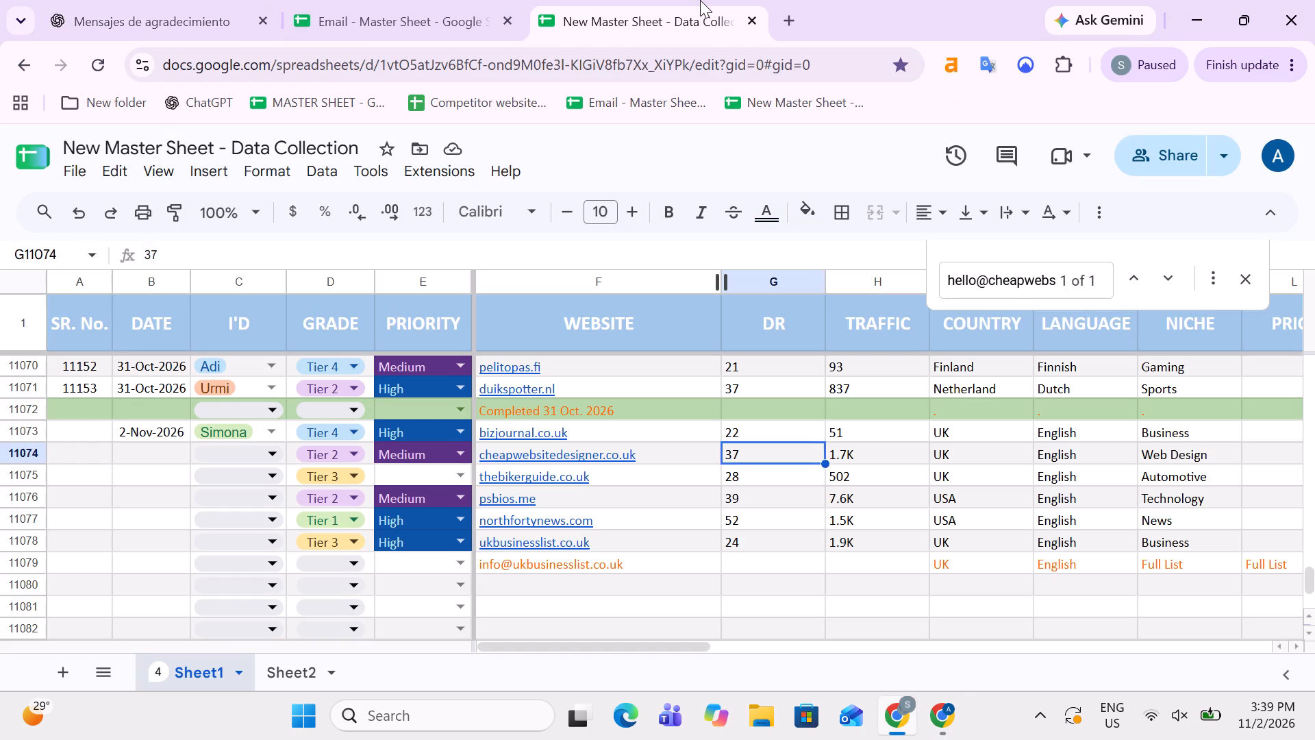
pyautogui.press('Right')
pyautogui.press('Right')
pyautogui.press('Right')
pyautogui.press('Right')
pyautogui.press('Right')
pyautogui.press('Right')
pyautogui.press('Right')
pyautogui.press('Right')
pyautogui.press('Right')
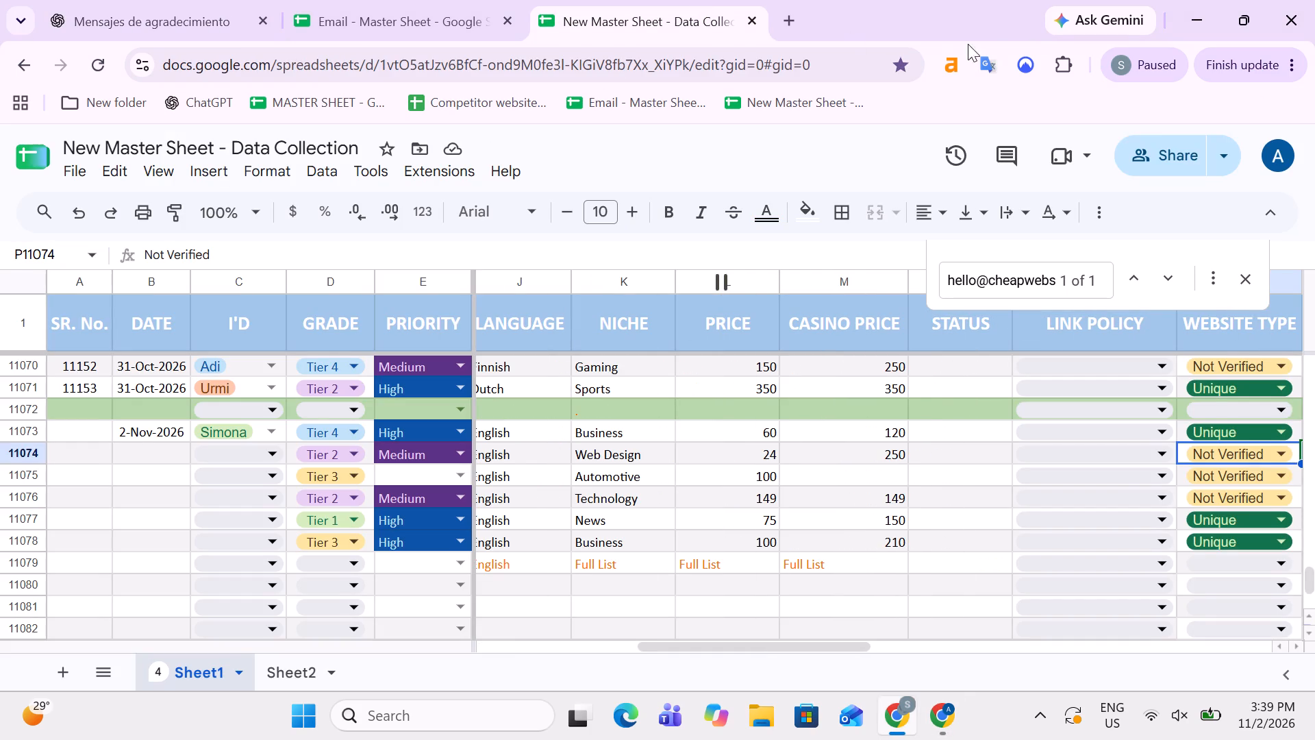
pyautogui.click(1253, 275)
pyautogui.press('Right')
pyautogui.press('Right')
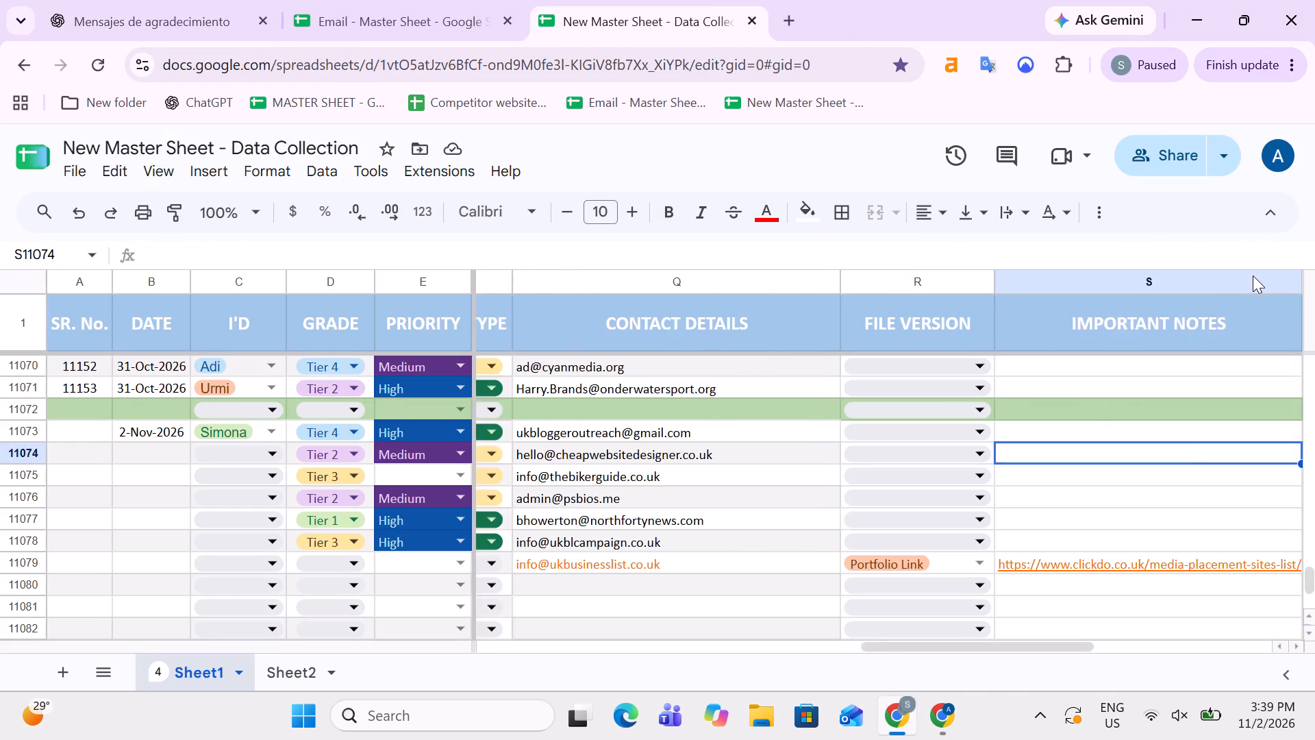
pyautogui.press('Right')
pyautogui.press('Left')
pyautogui.press('Left')
pyautogui.press('Right')
pyautogui.press('Left')
pyautogui.press('Left')
pyautogui.press('Left')
pyautogui.press('Left')
pyautogui.press('Left')
pyautogui.press('Left')
pyautogui.press('Left')
pyautogui.press('Left')
pyautogui.press('Left')
pyautogui.press('Left')
pyautogui.press('Left')
pyautogui.press('Left')
pyautogui.press('Left')
pyautogui.press('Left')
pyautogui.press('Left')
pyautogui.press('Left')
pyautogui.press('Left')
pyautogui.press('Left')
pyautogui.press('Left')
pyautogui.press('Left')
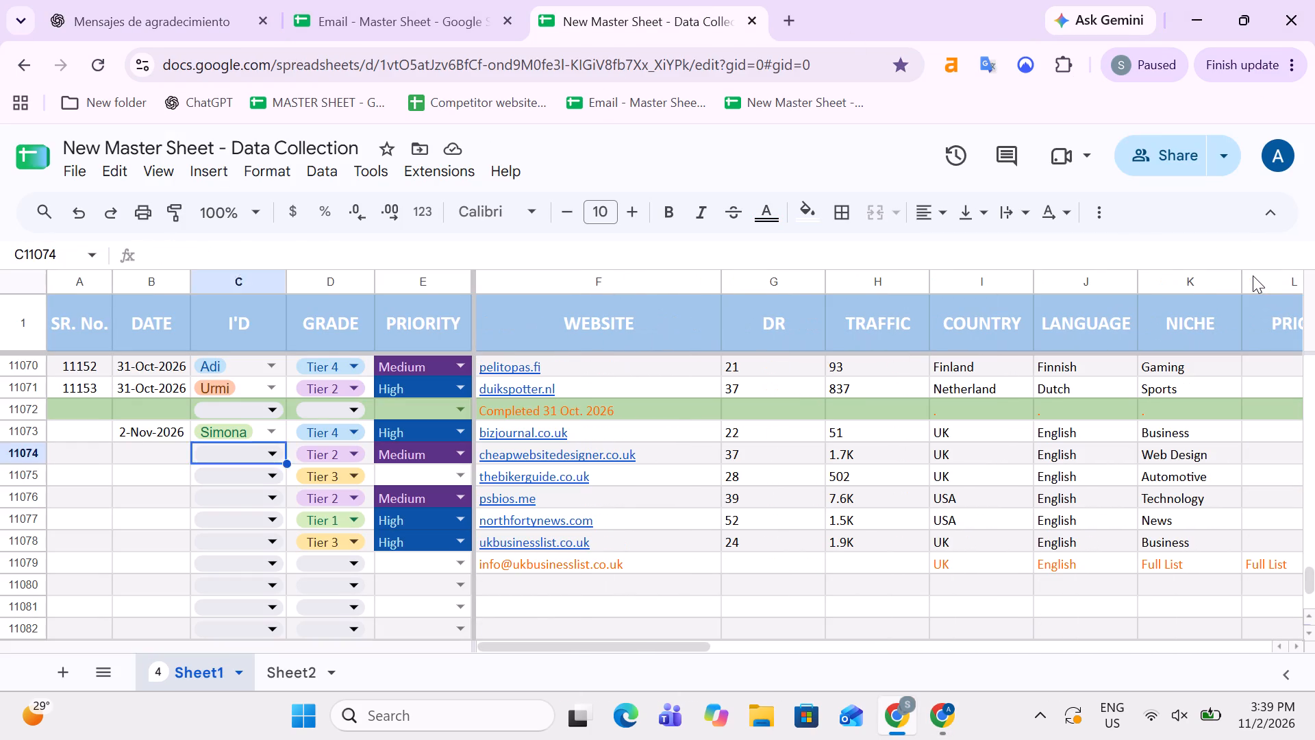
# Check the priority entries of the rows below, and go to the first empty website cell, F11080.
pyautogui.press('Right')
pyautogui.press('Right')
pyautogui.press('Right')
pyautogui.press('Right')
pyautogui.press('Right')
pyautogui.press('Down')
pyautogui.press('Left')
pyautogui.press('Down')
pyautogui.press('Down')
pyautogui.press('Down')
pyautogui.press('Down')
pyautogui.press('Down')
pyautogui.press('Down')
pyautogui.press('Down')
pyautogui.press('Down')
pyautogui.press('Down')
pyautogui.press('Down')
pyautogui.press('Down')
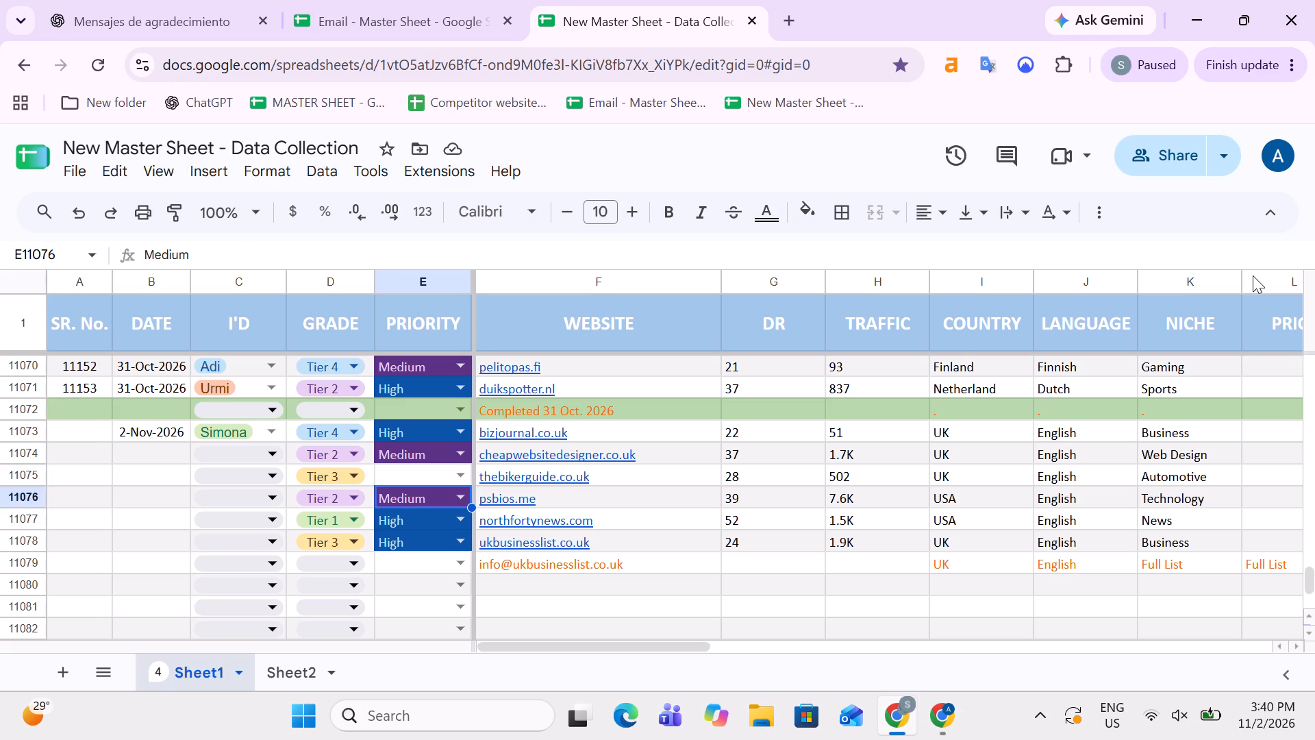
pyautogui.press('Up')
pyautogui.press('Up')
pyautogui.press('Up')
pyautogui.press('Up')
pyautogui.press('Up')
pyautogui.press('Up')
pyautogui.press('Right')
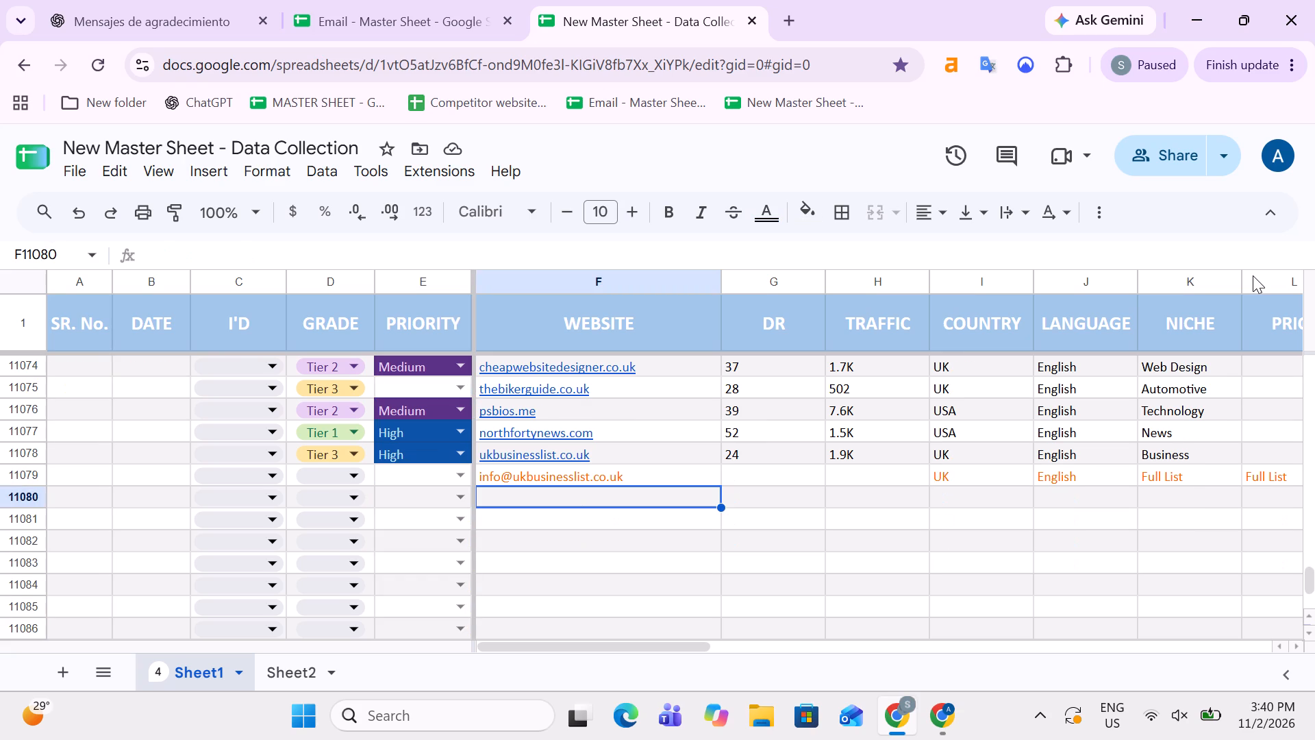